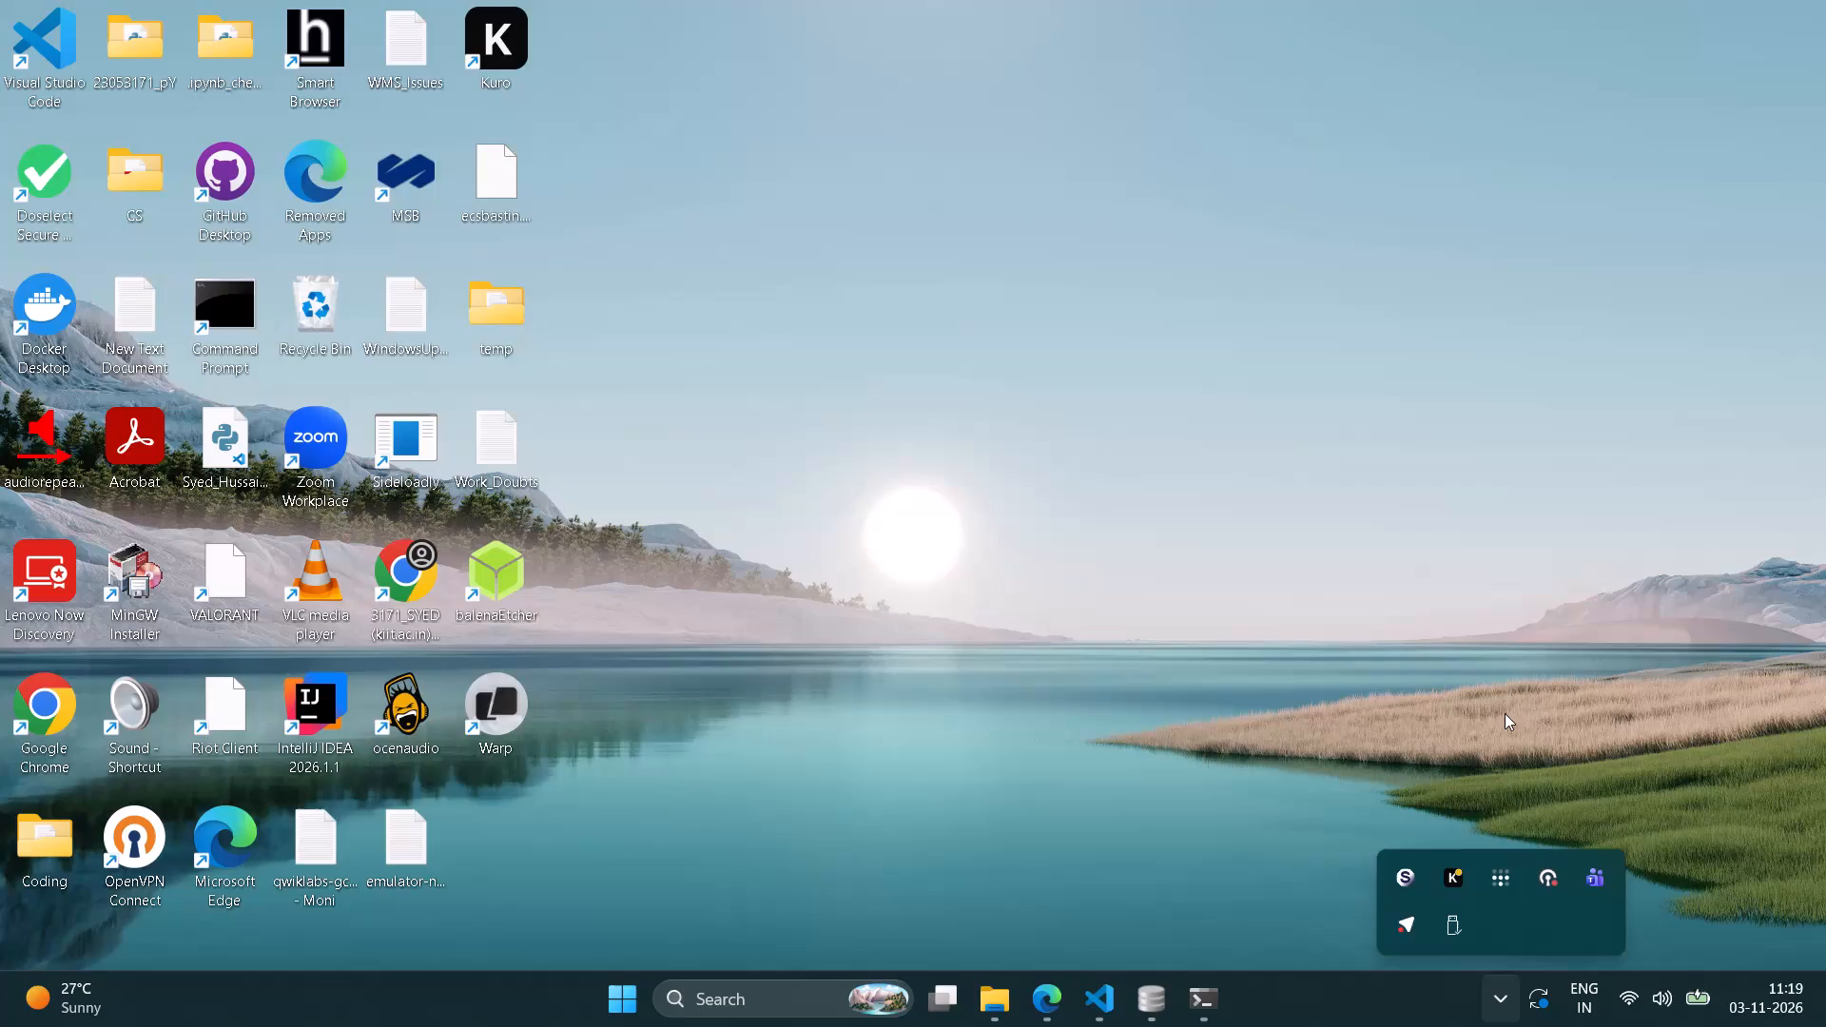
Close the hidden-icons tray flyout and switch to the virtual desktop named Desktop 5.
{"action": "left_click", "coordinate": [1505, 718]}
{"action": "left_click", "coordinate": [947, 990]}
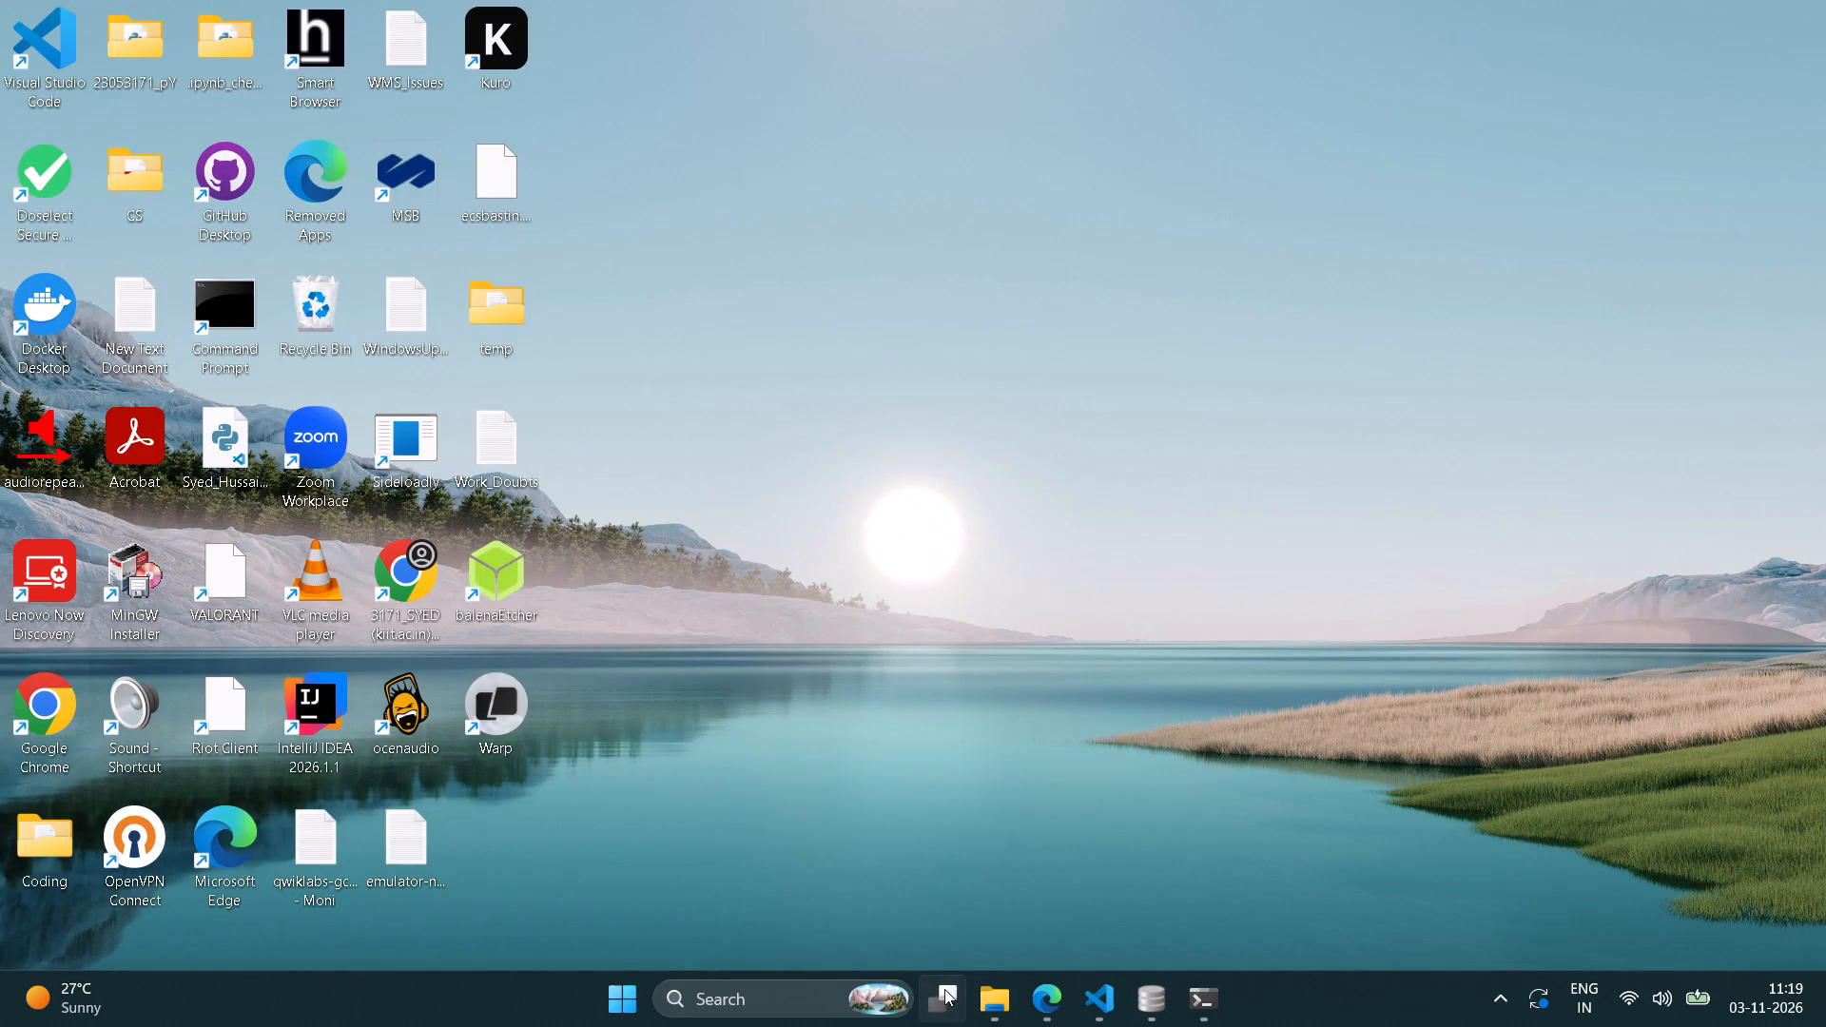
{"action": "left_click", "coordinate": [1482, 882]}
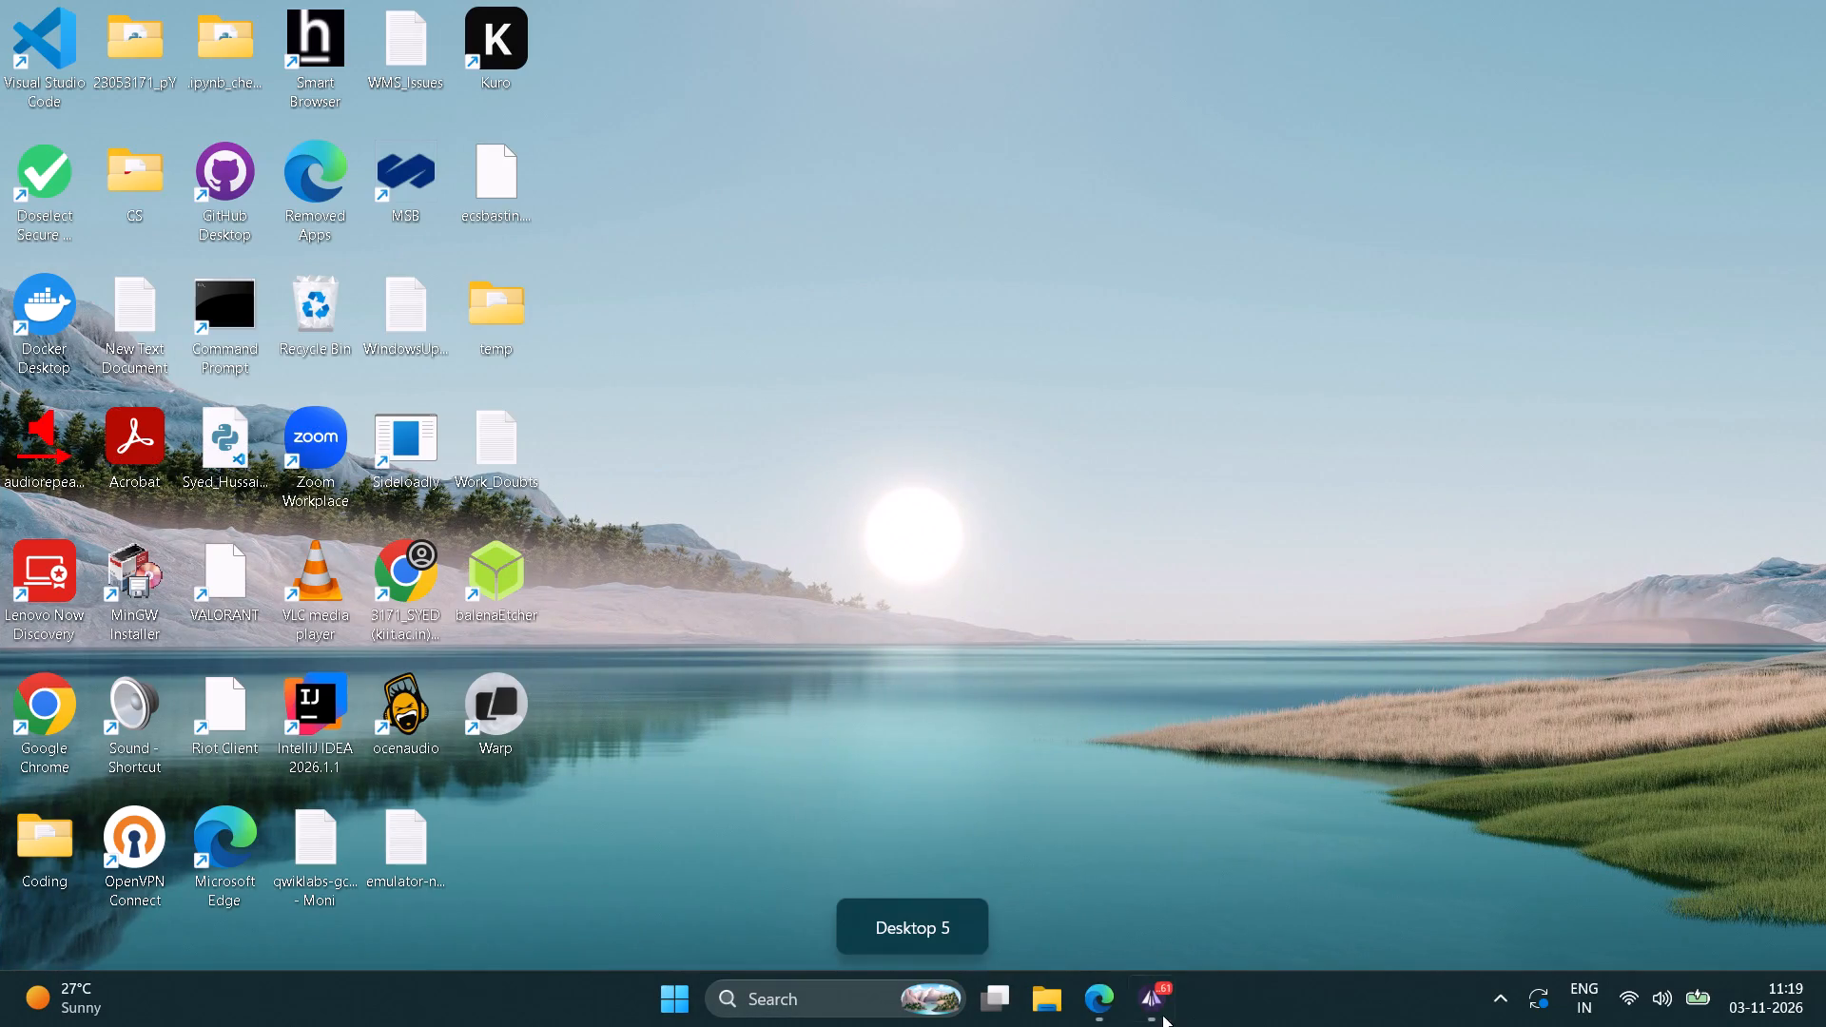
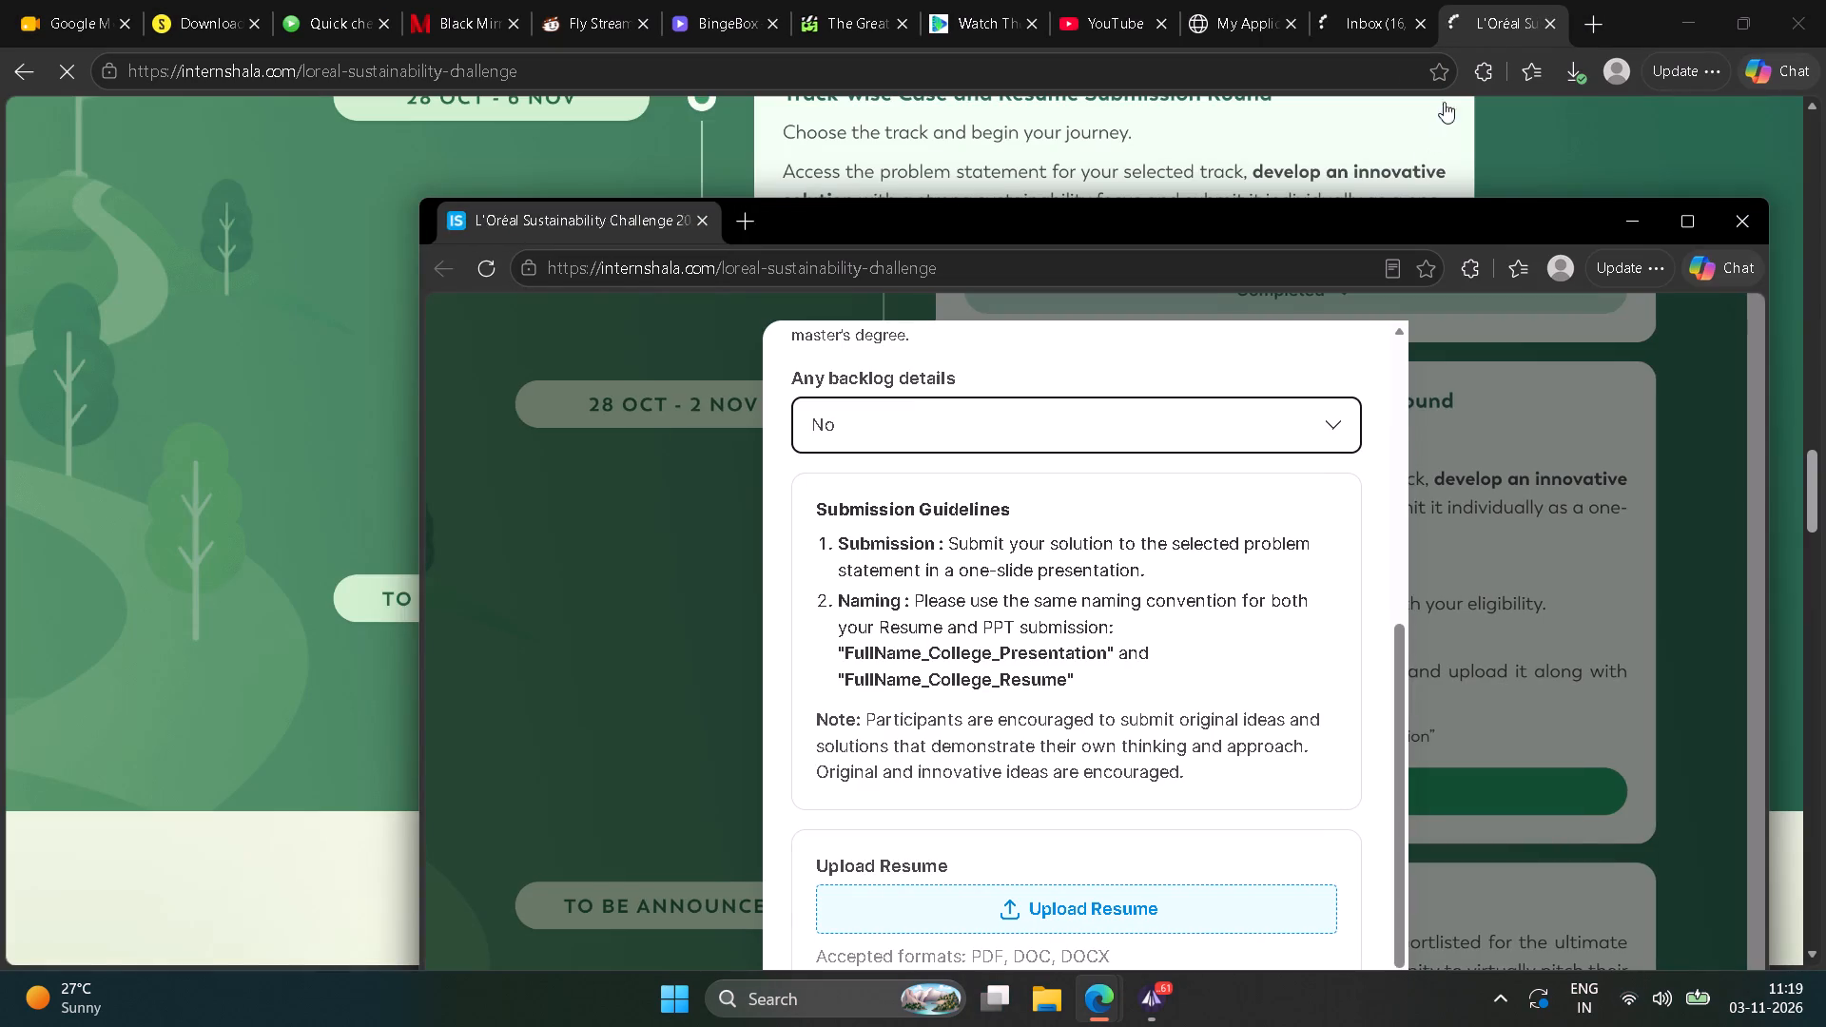
Detach the L'Oréal Sustainability Challenge tab from the main browser window into its own separate window.
{"action": "left_click_drag", "start_coordinate": [1493, 20], "coordinate": [1336, 257]}
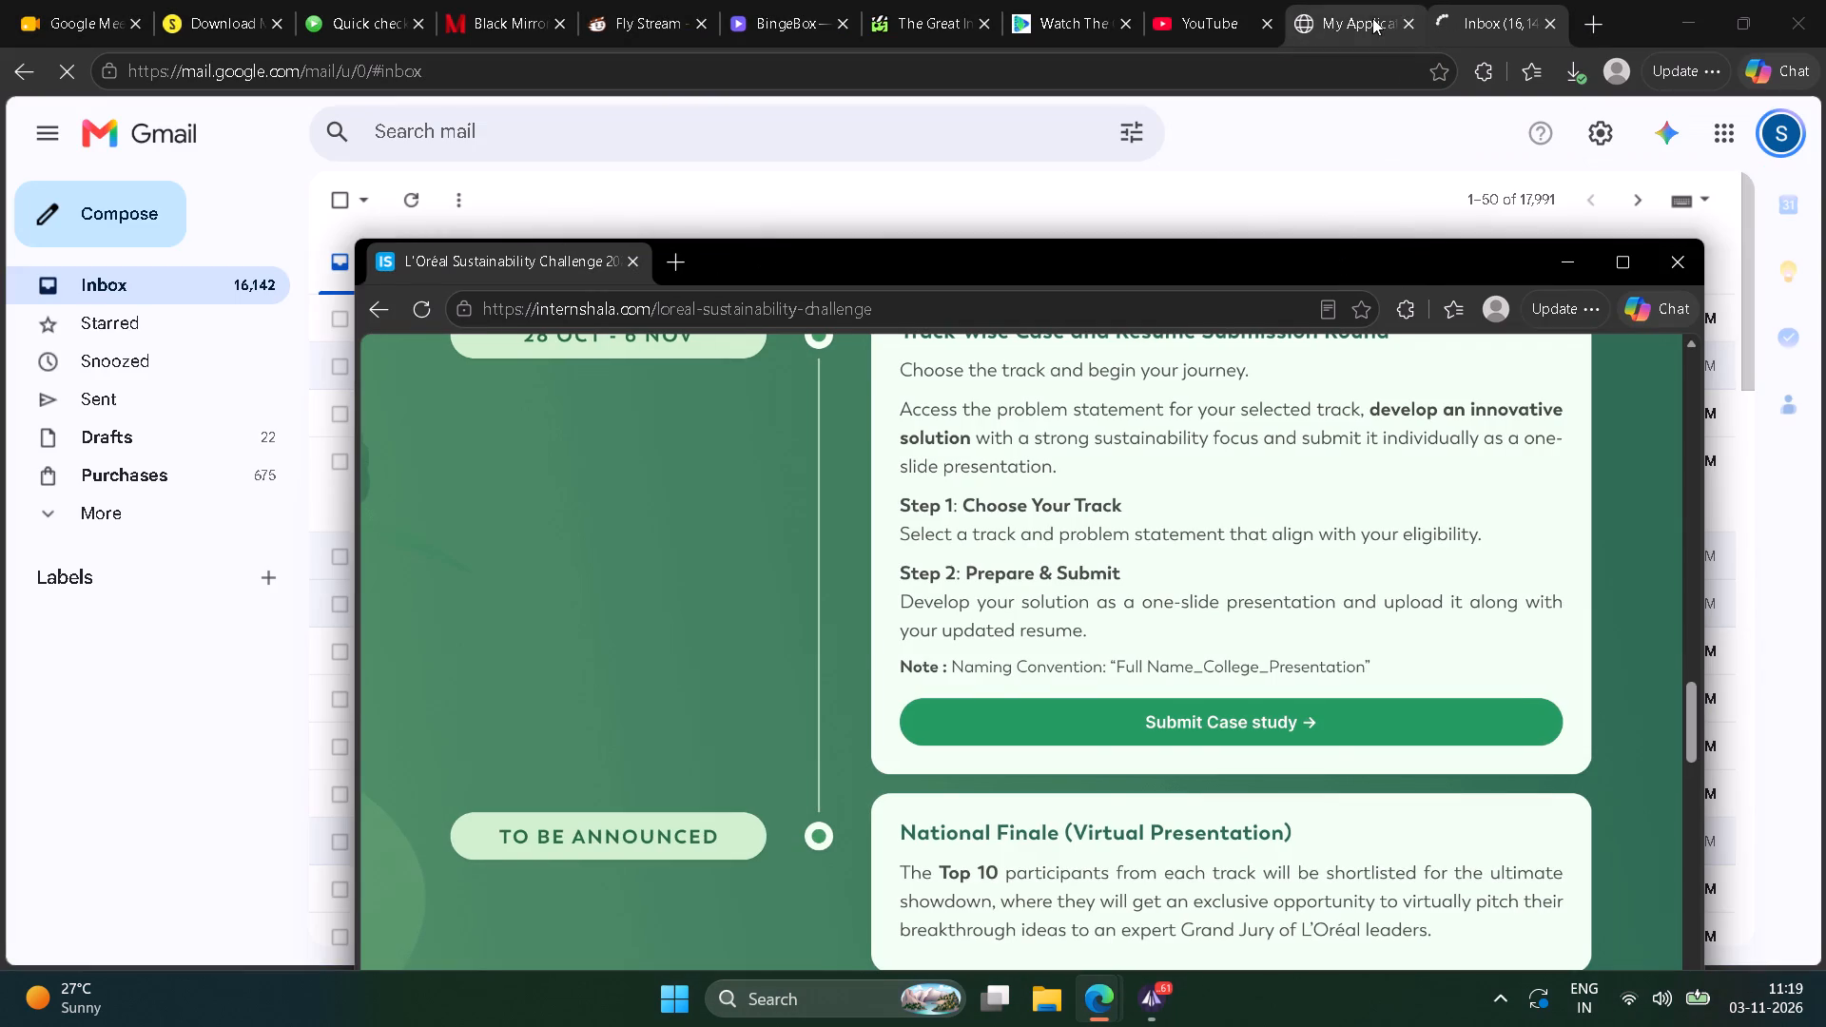
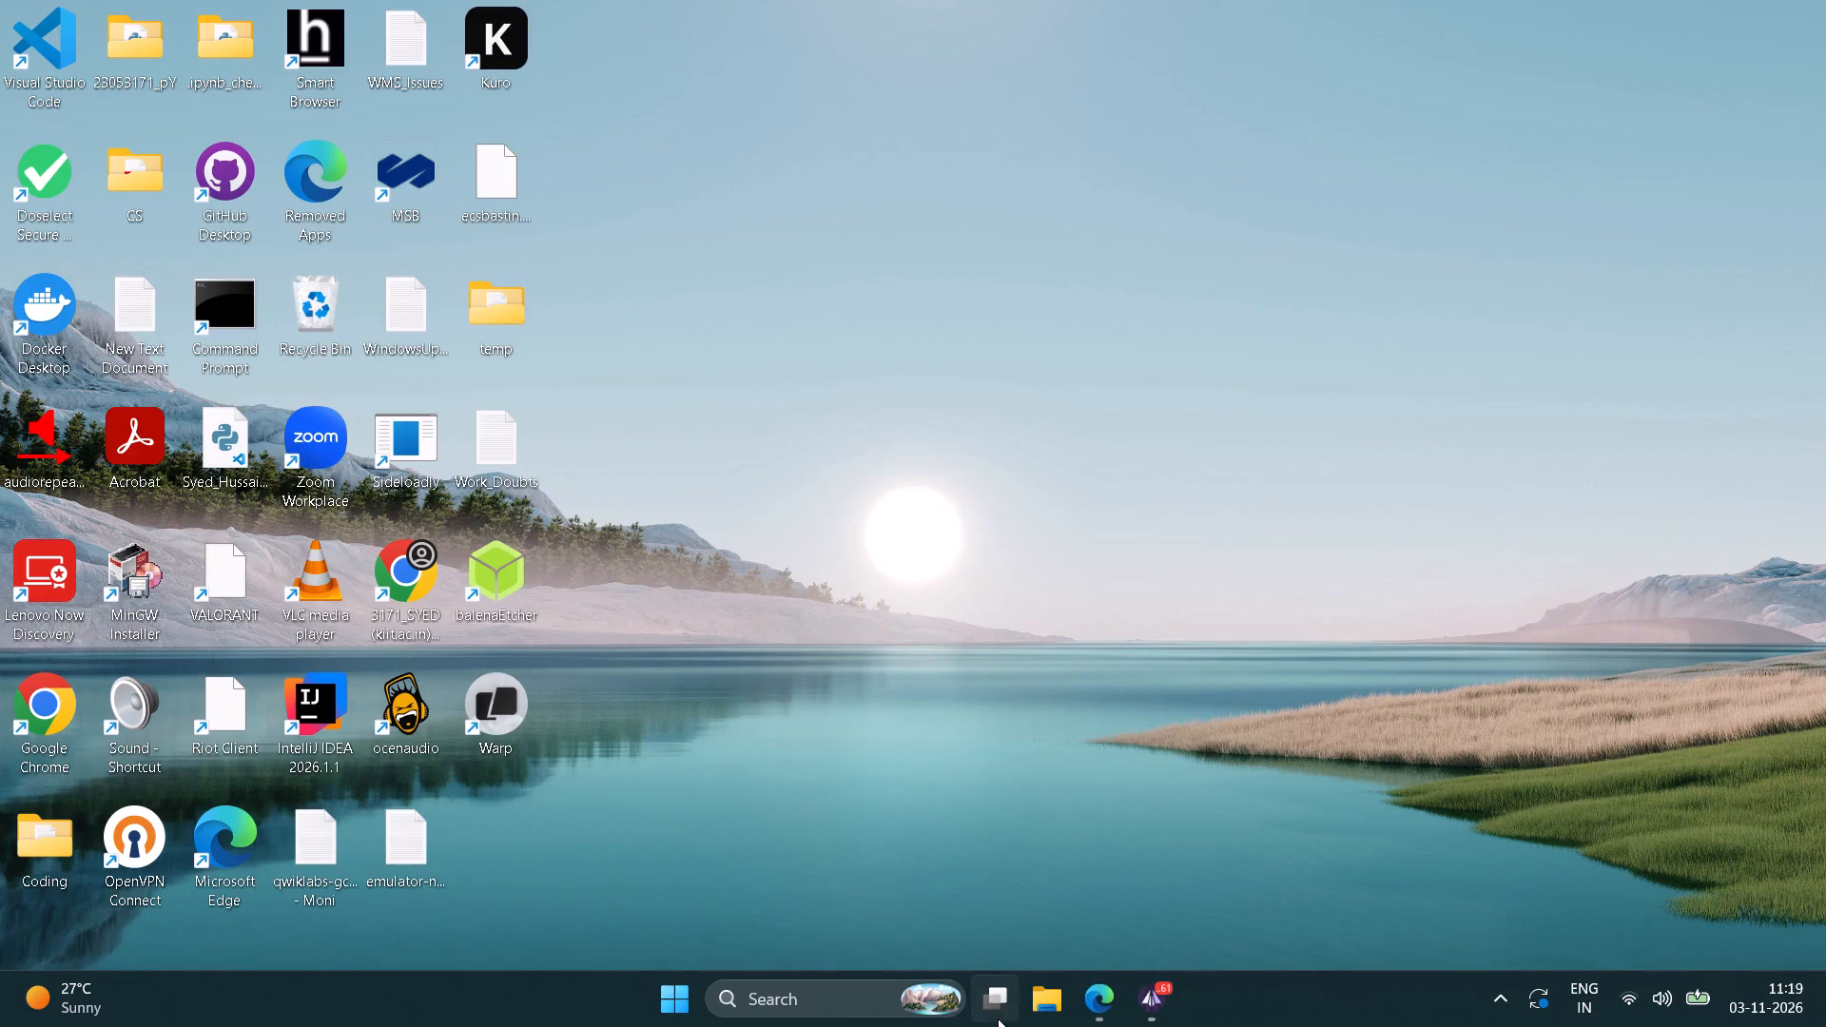
Switch from Desktop 5 to the virtual desktop named Mobile Apps.
{"action": "left_click", "coordinate": [475, 866]}
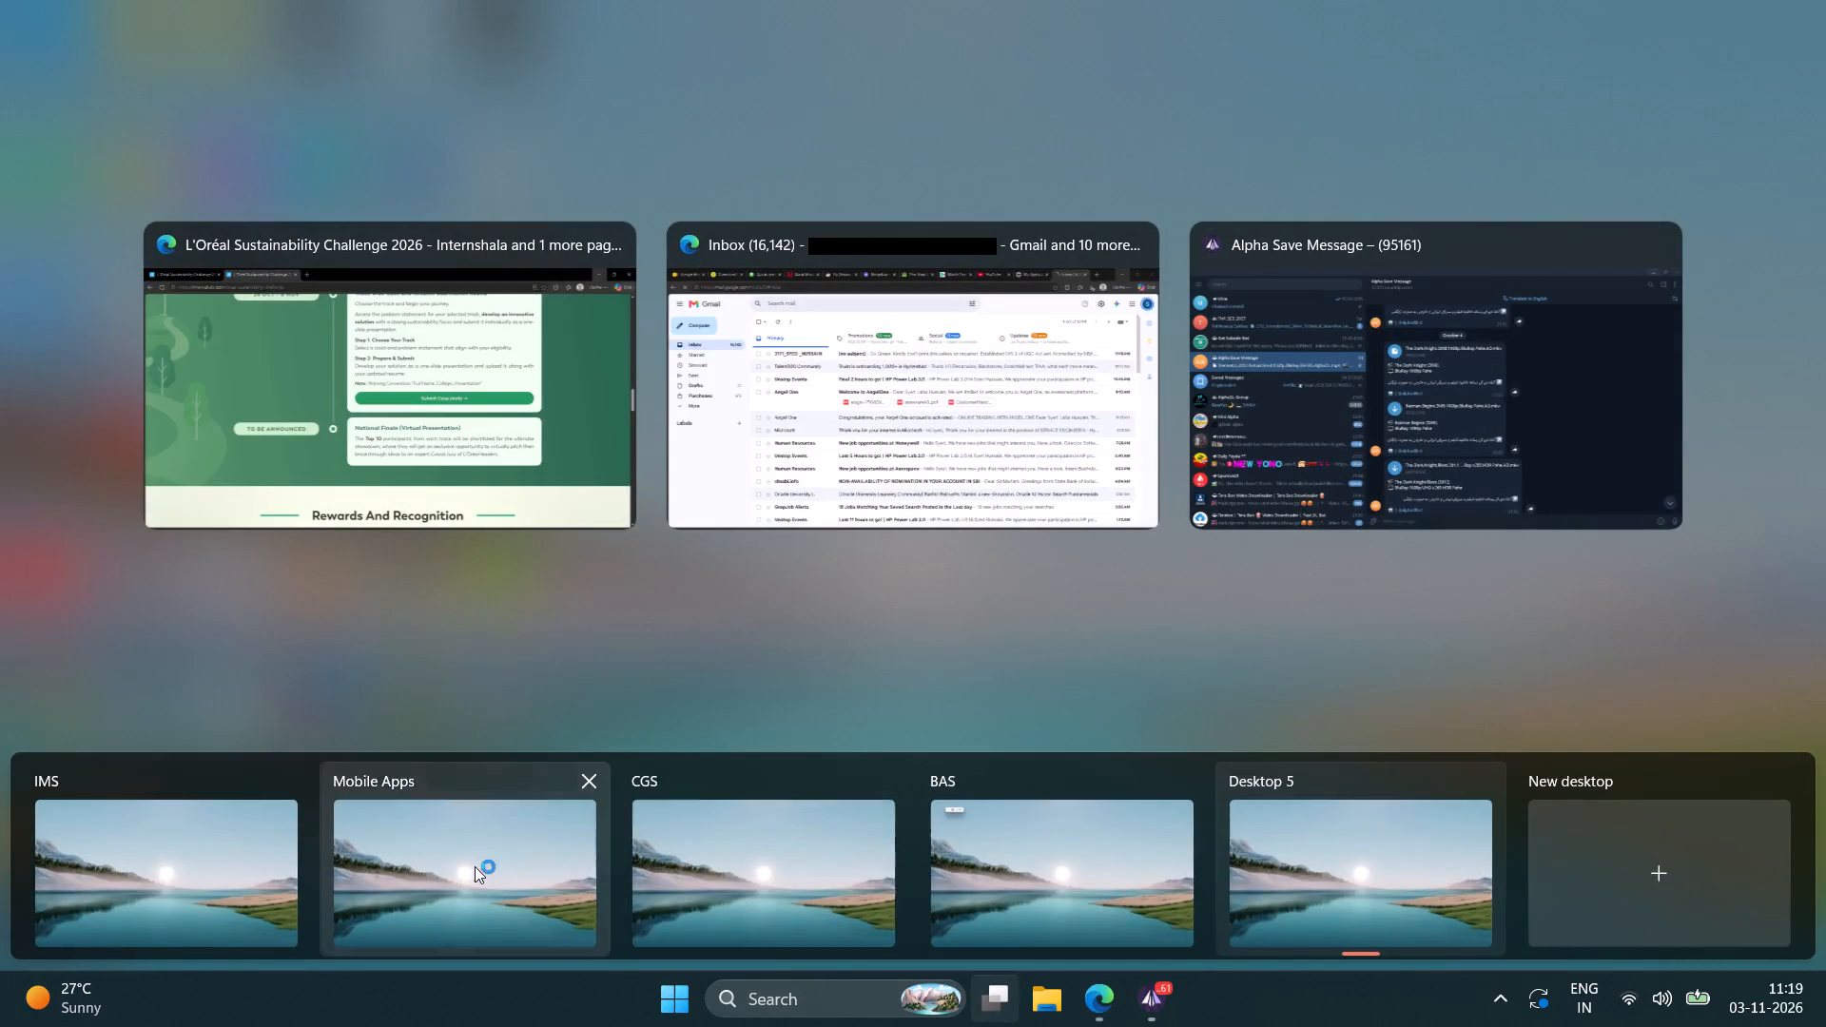
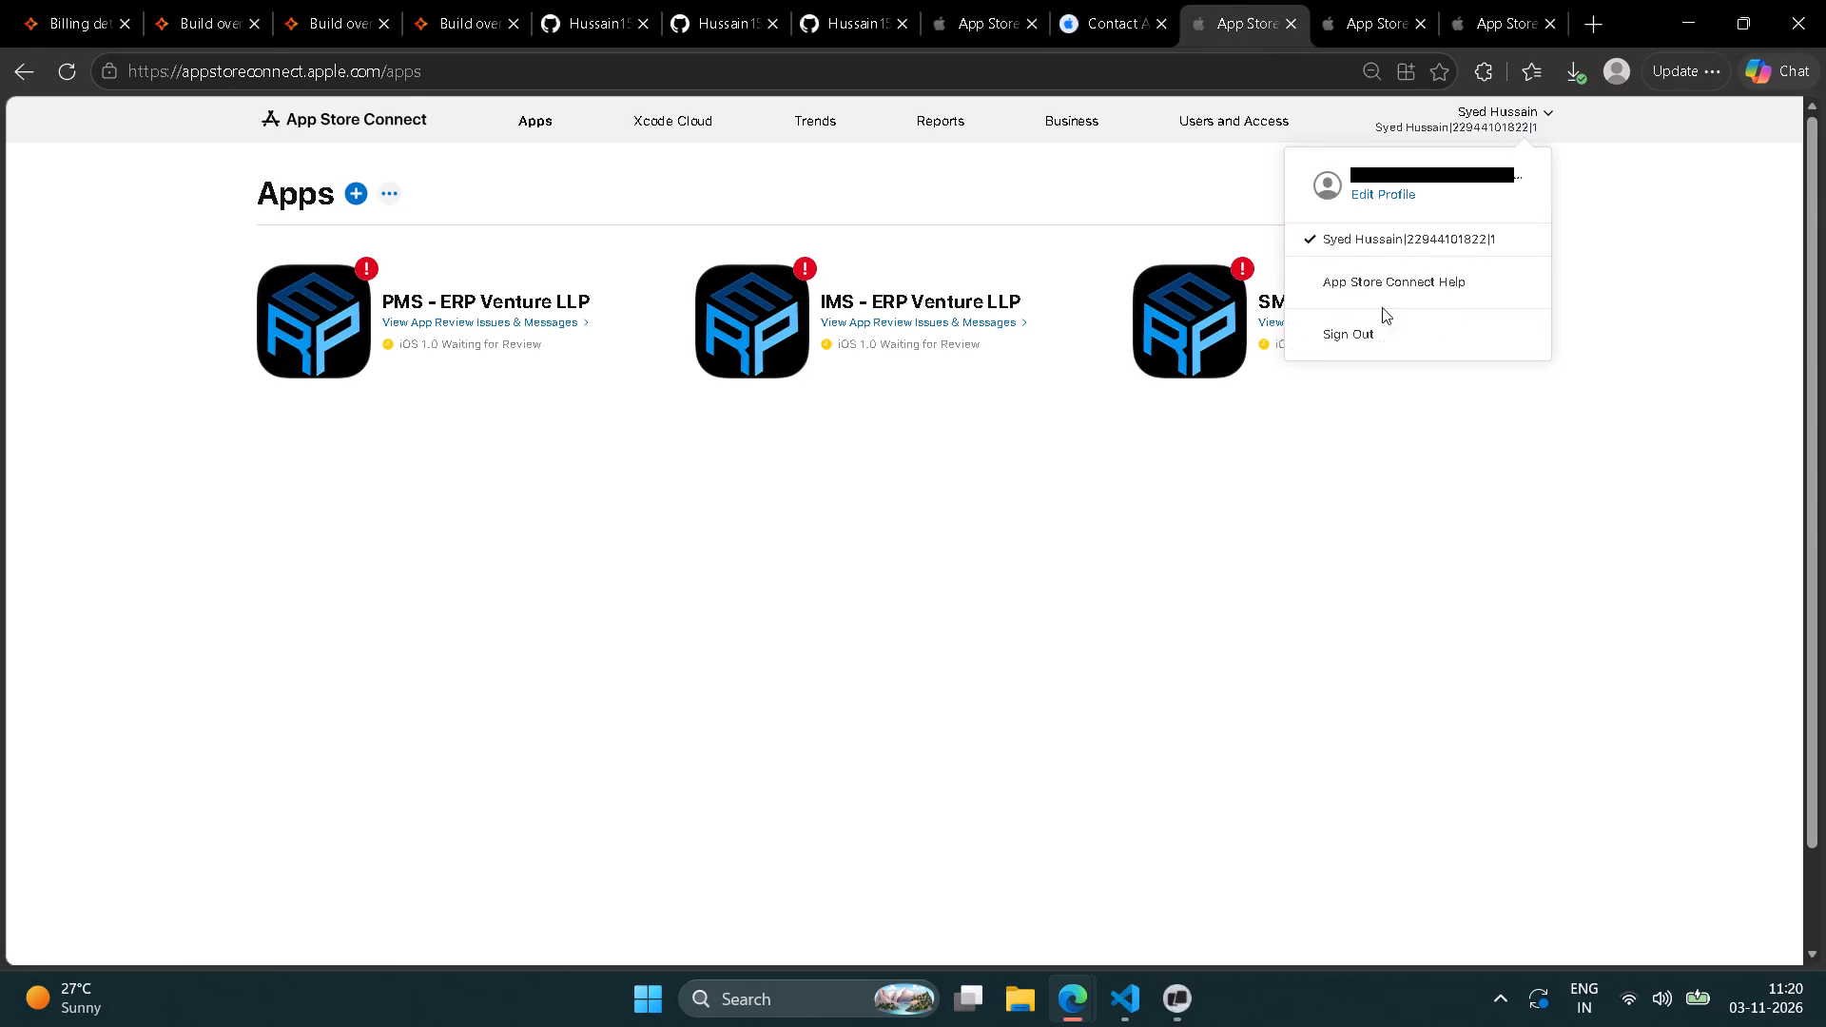
Look through the open App Store Connect tabs, examining the apps list and the SMS - ERP Venture LLP distribution page.
{"action": "right_click", "coordinate": [1391, 291]}
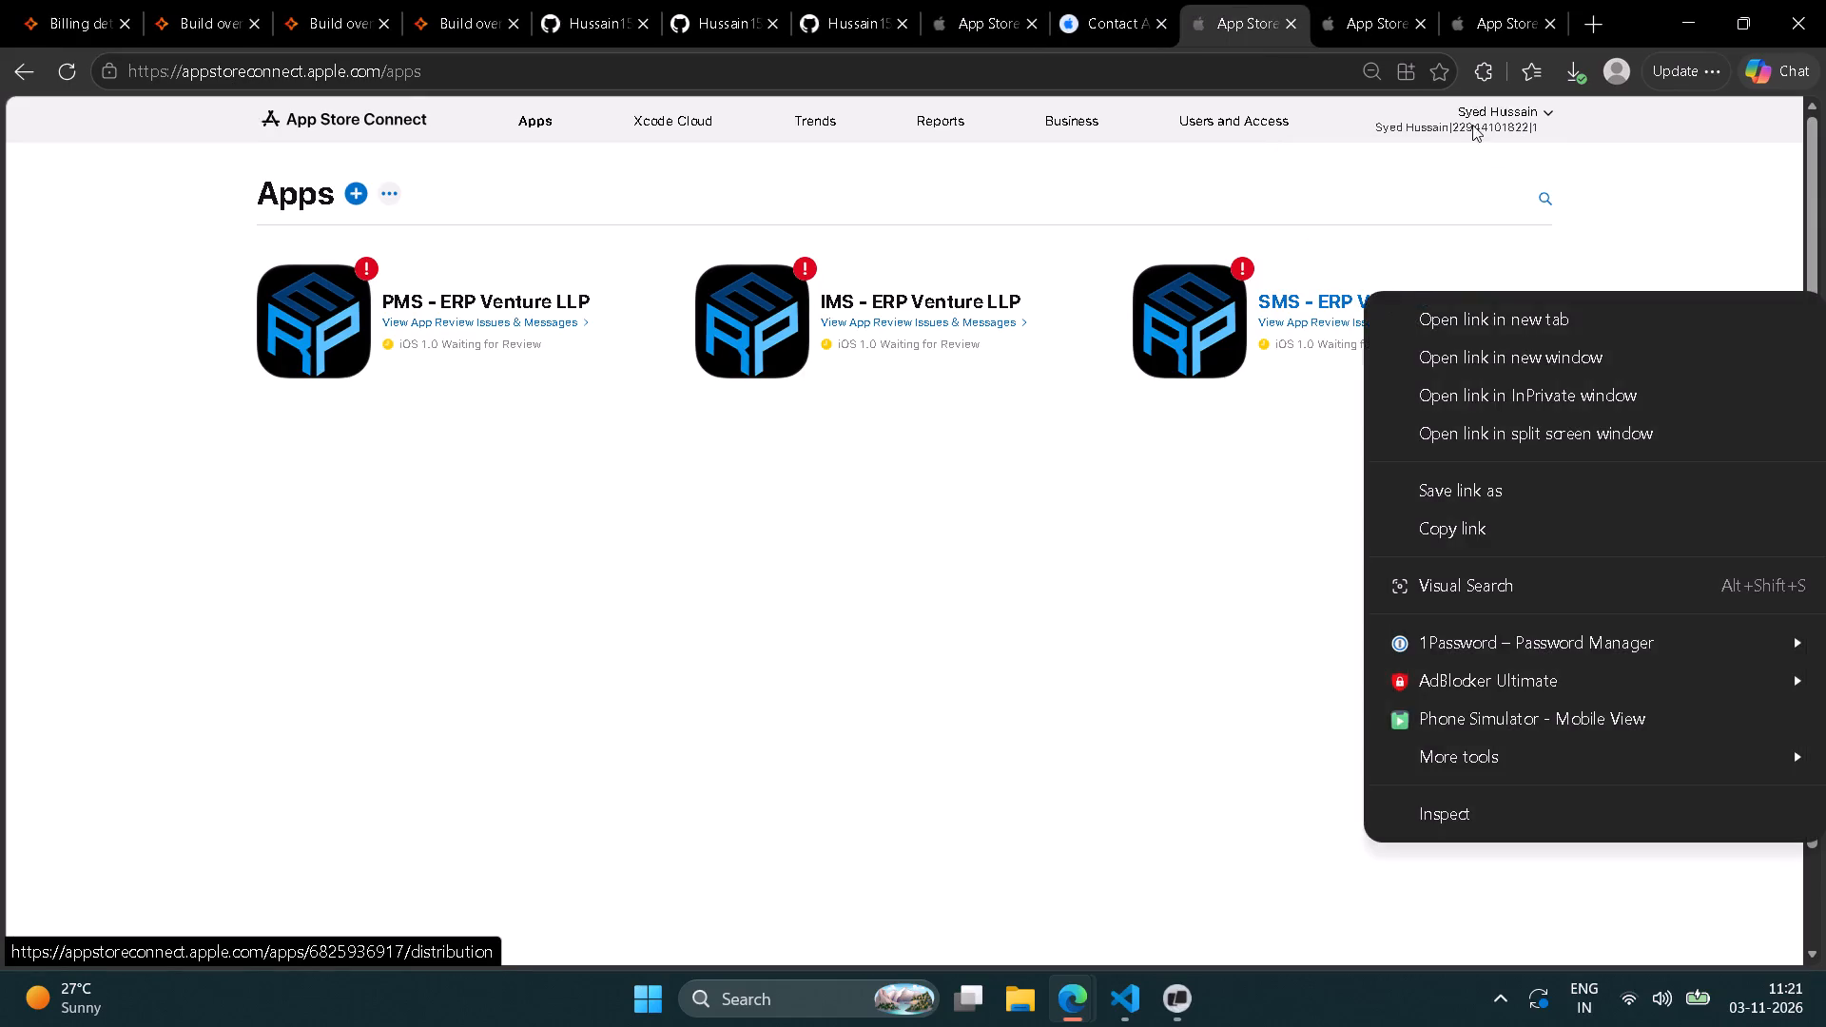
{"action": "left_click", "coordinate": [1485, 97]}
{"action": "left_click", "coordinate": [1486, 112]}
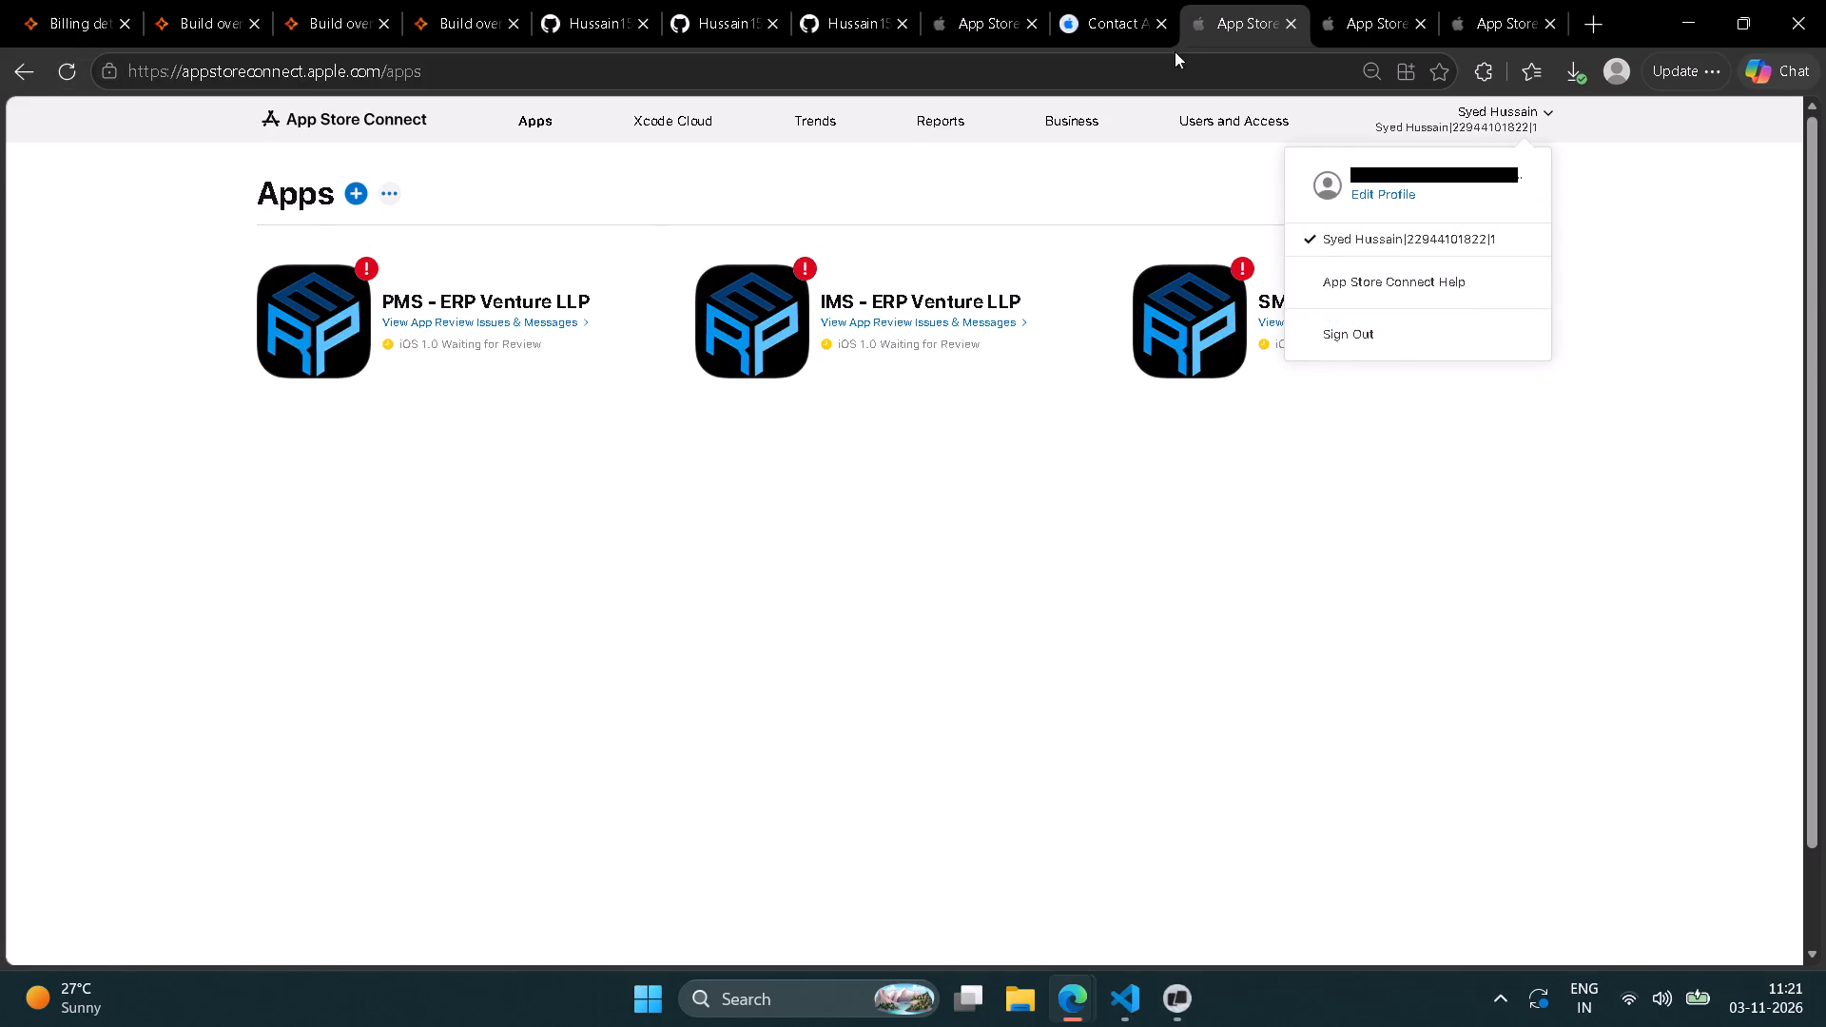
{"action": "left_click", "coordinate": [990, 10]}
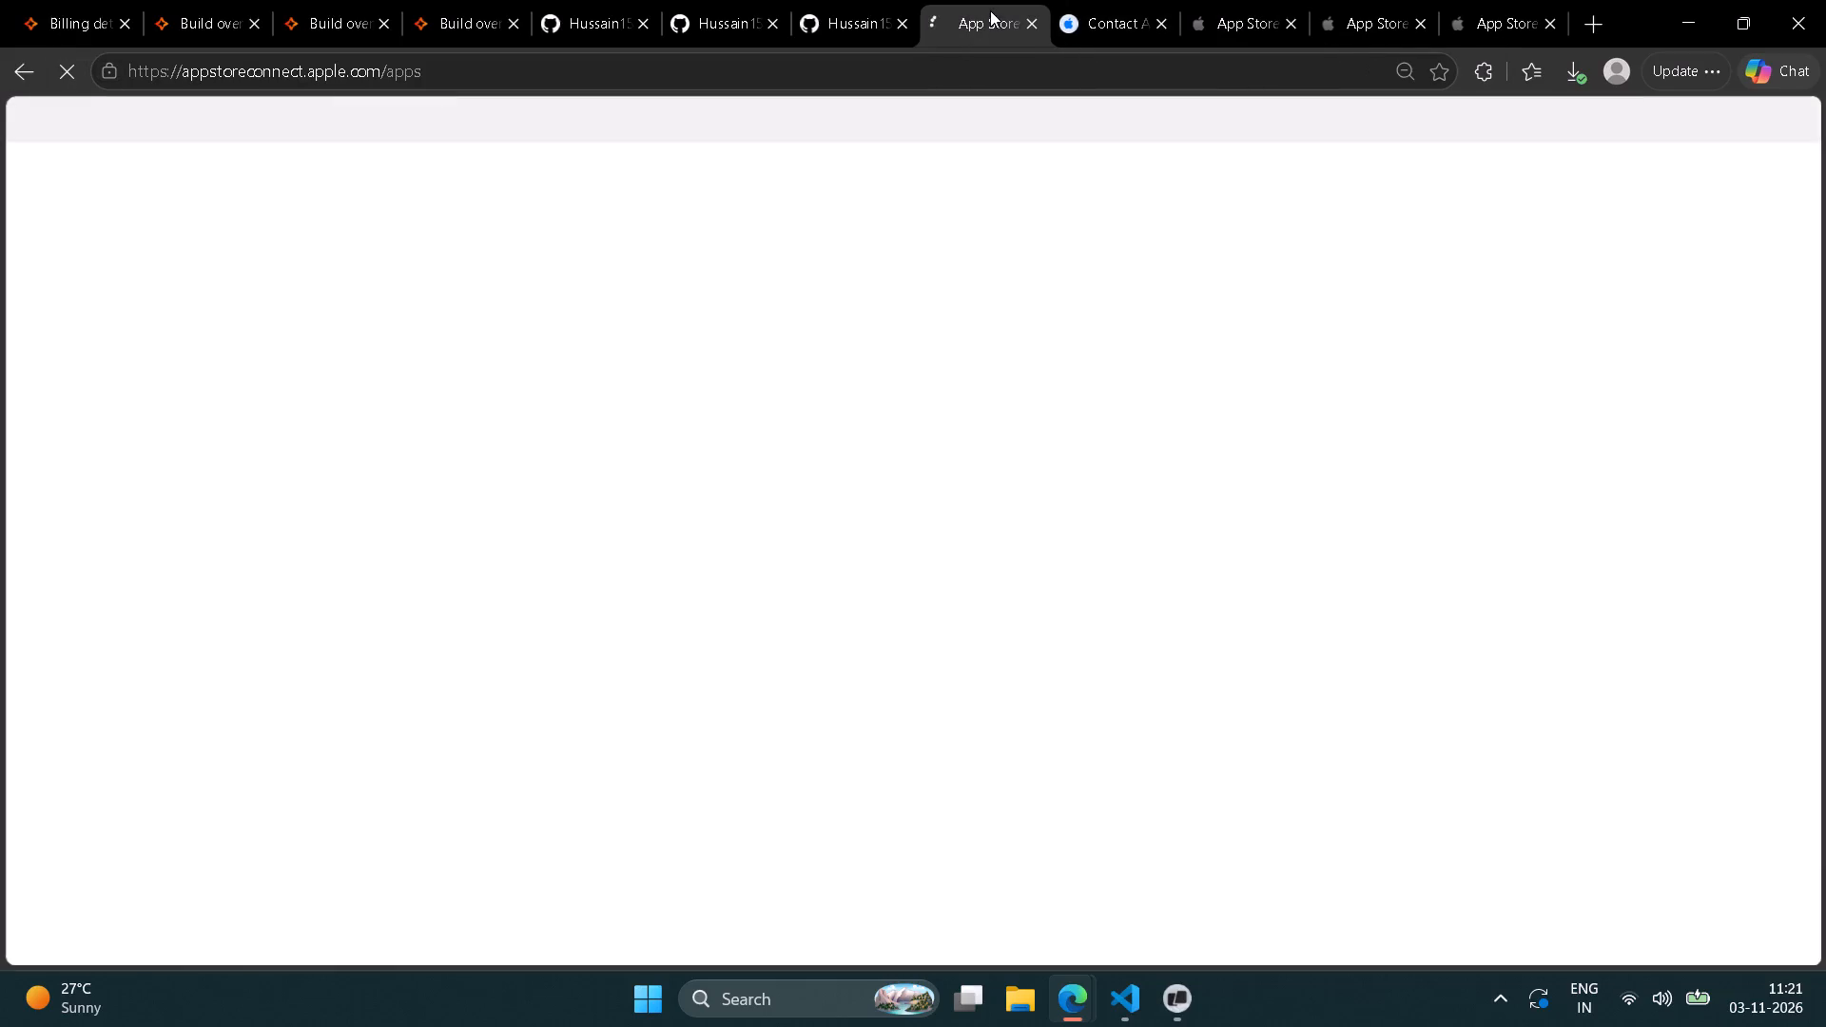
{"action": "left_click", "coordinate": [1241, 5]}
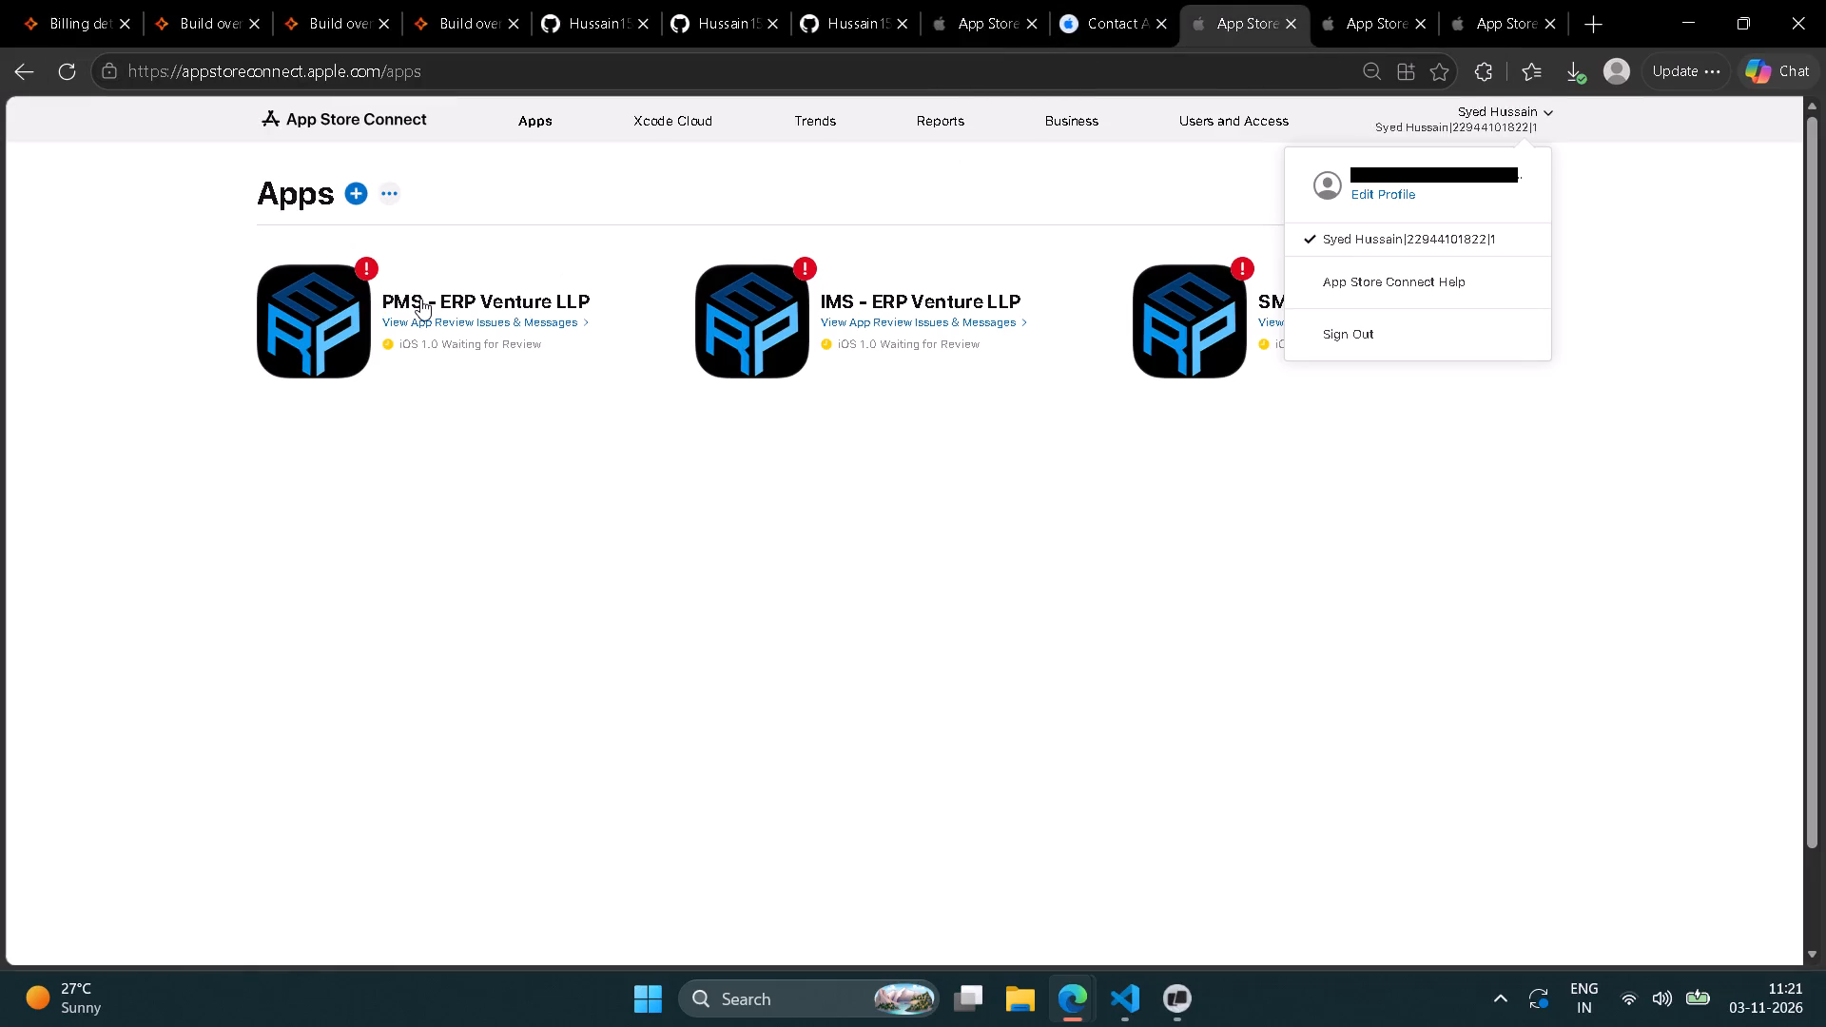
{"action": "left_click", "coordinate": [1382, 0]}
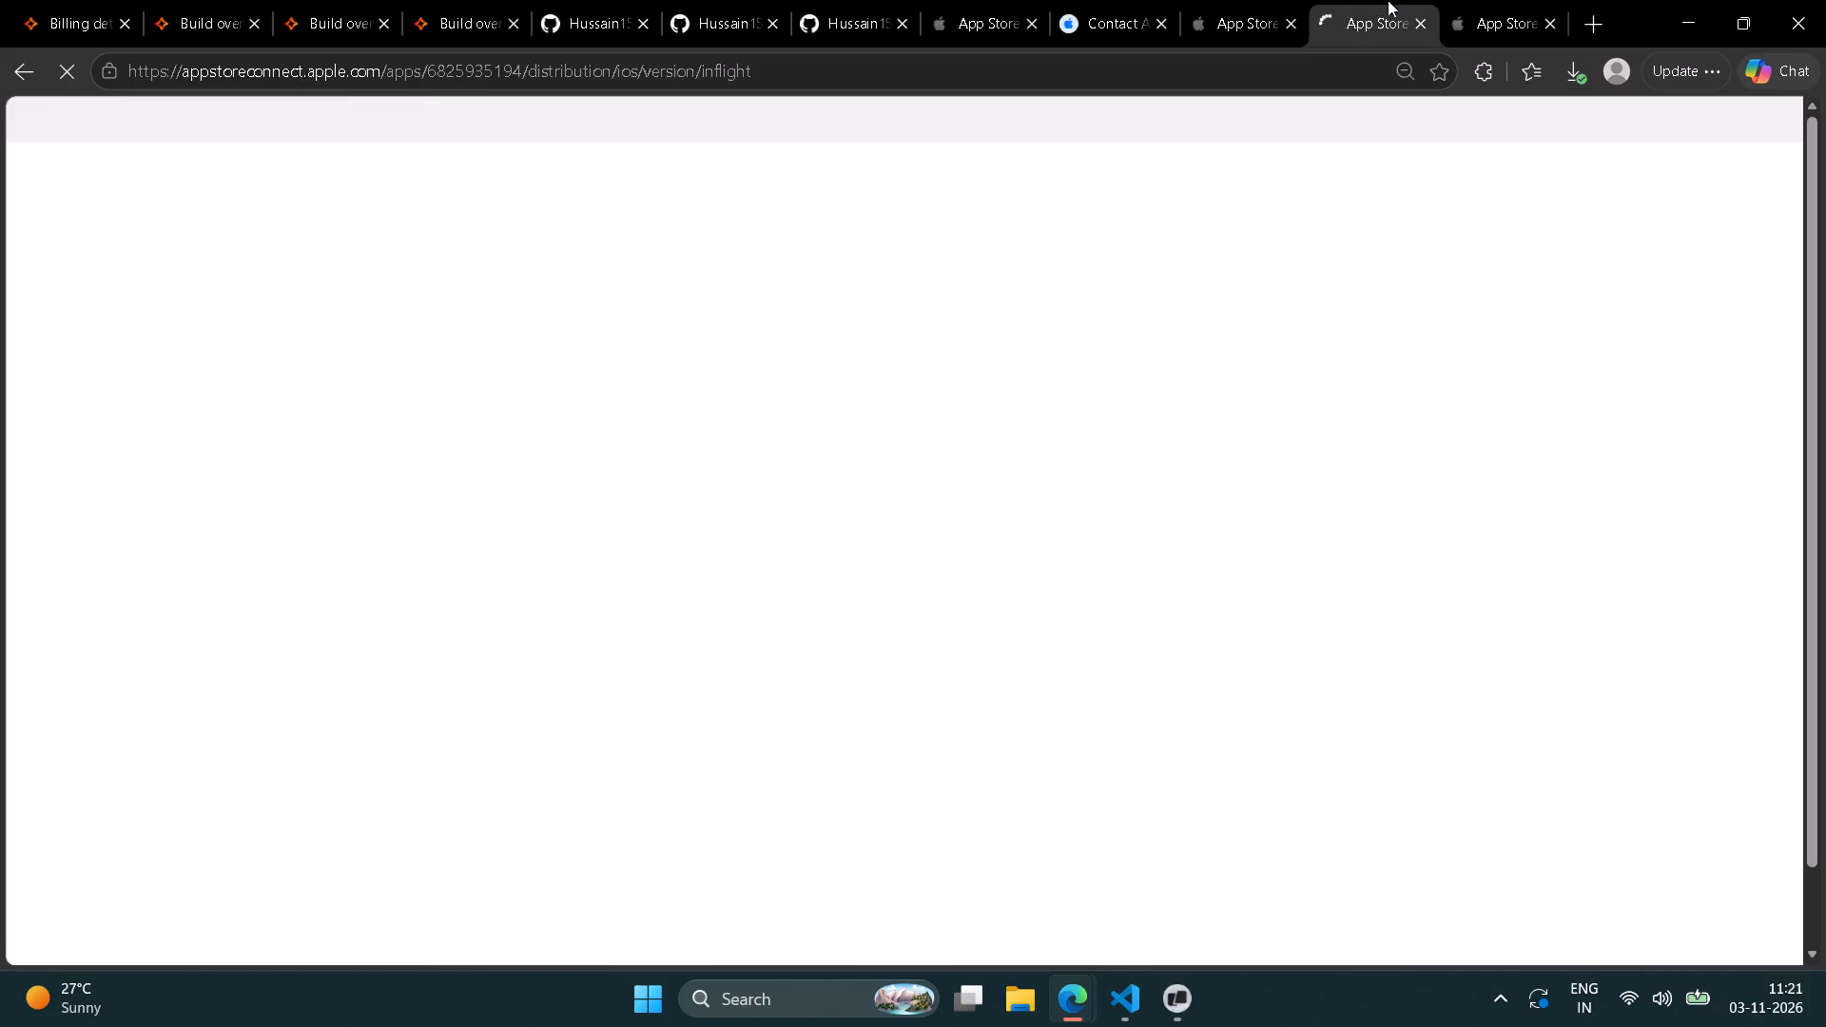
{"action": "left_click", "coordinate": [1450, 0]}
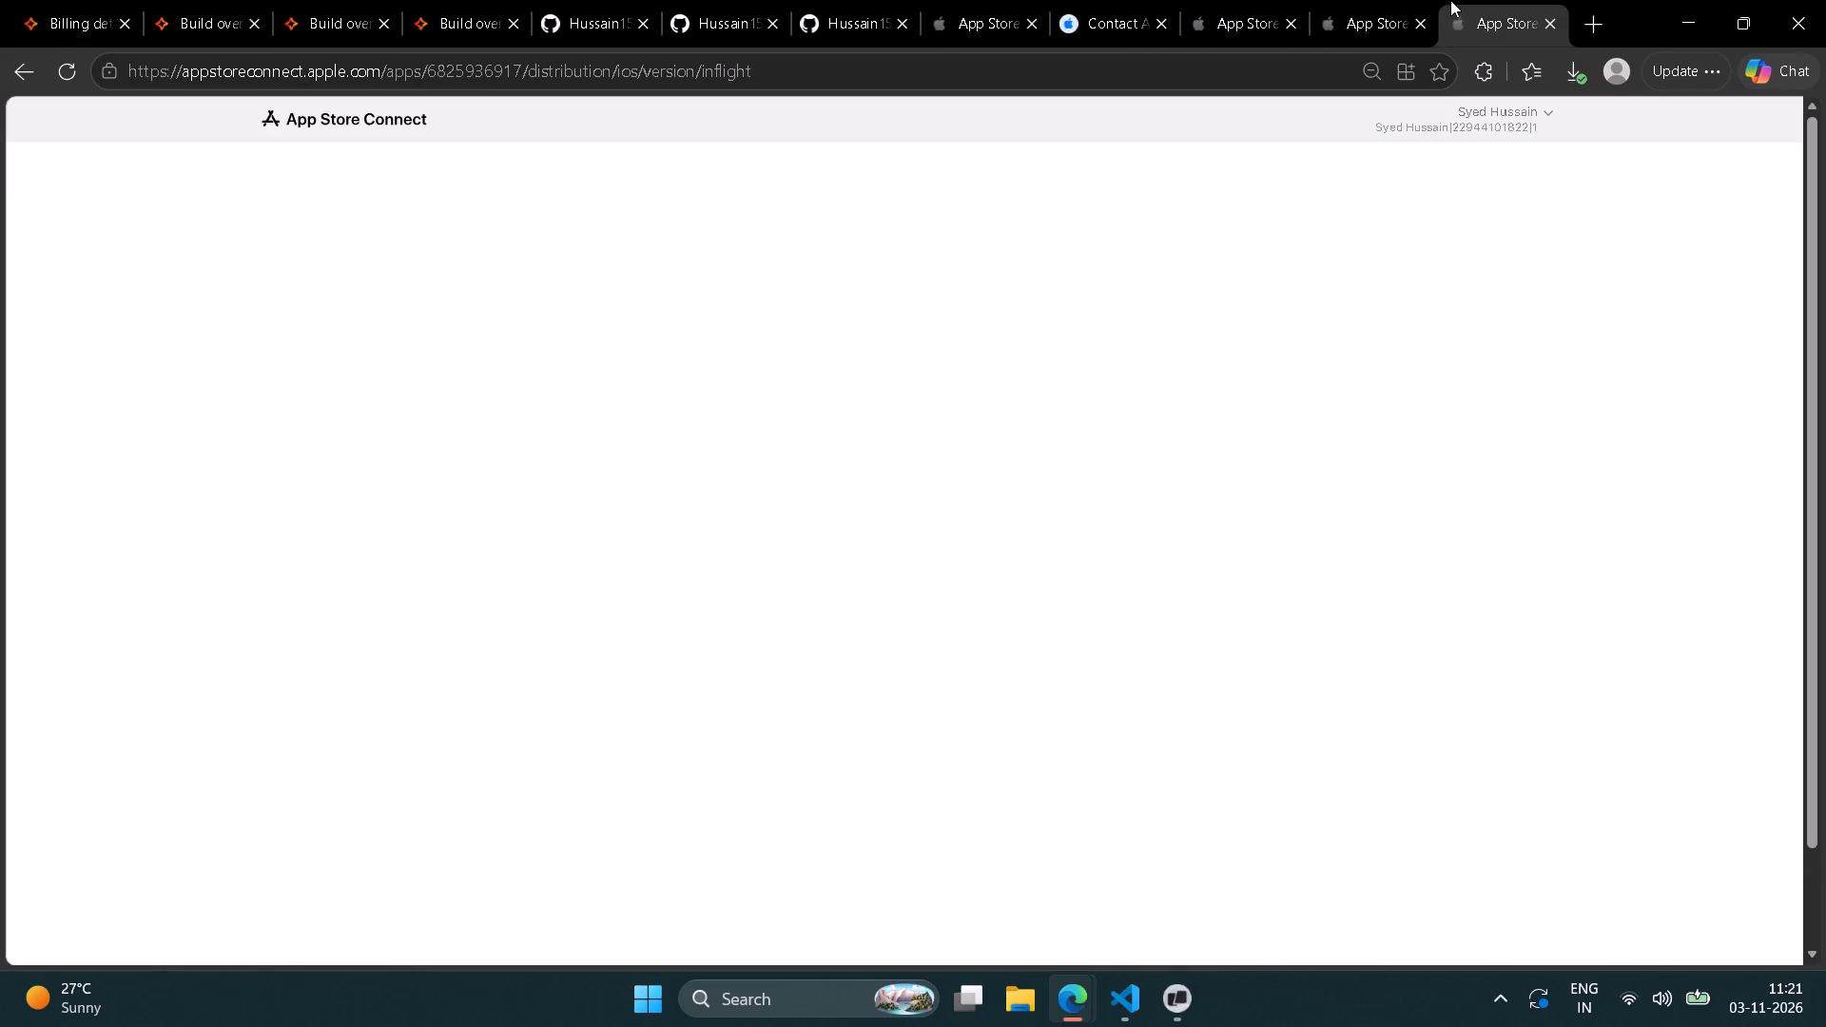
{"action": "left_click", "coordinate": [1389, 1]}
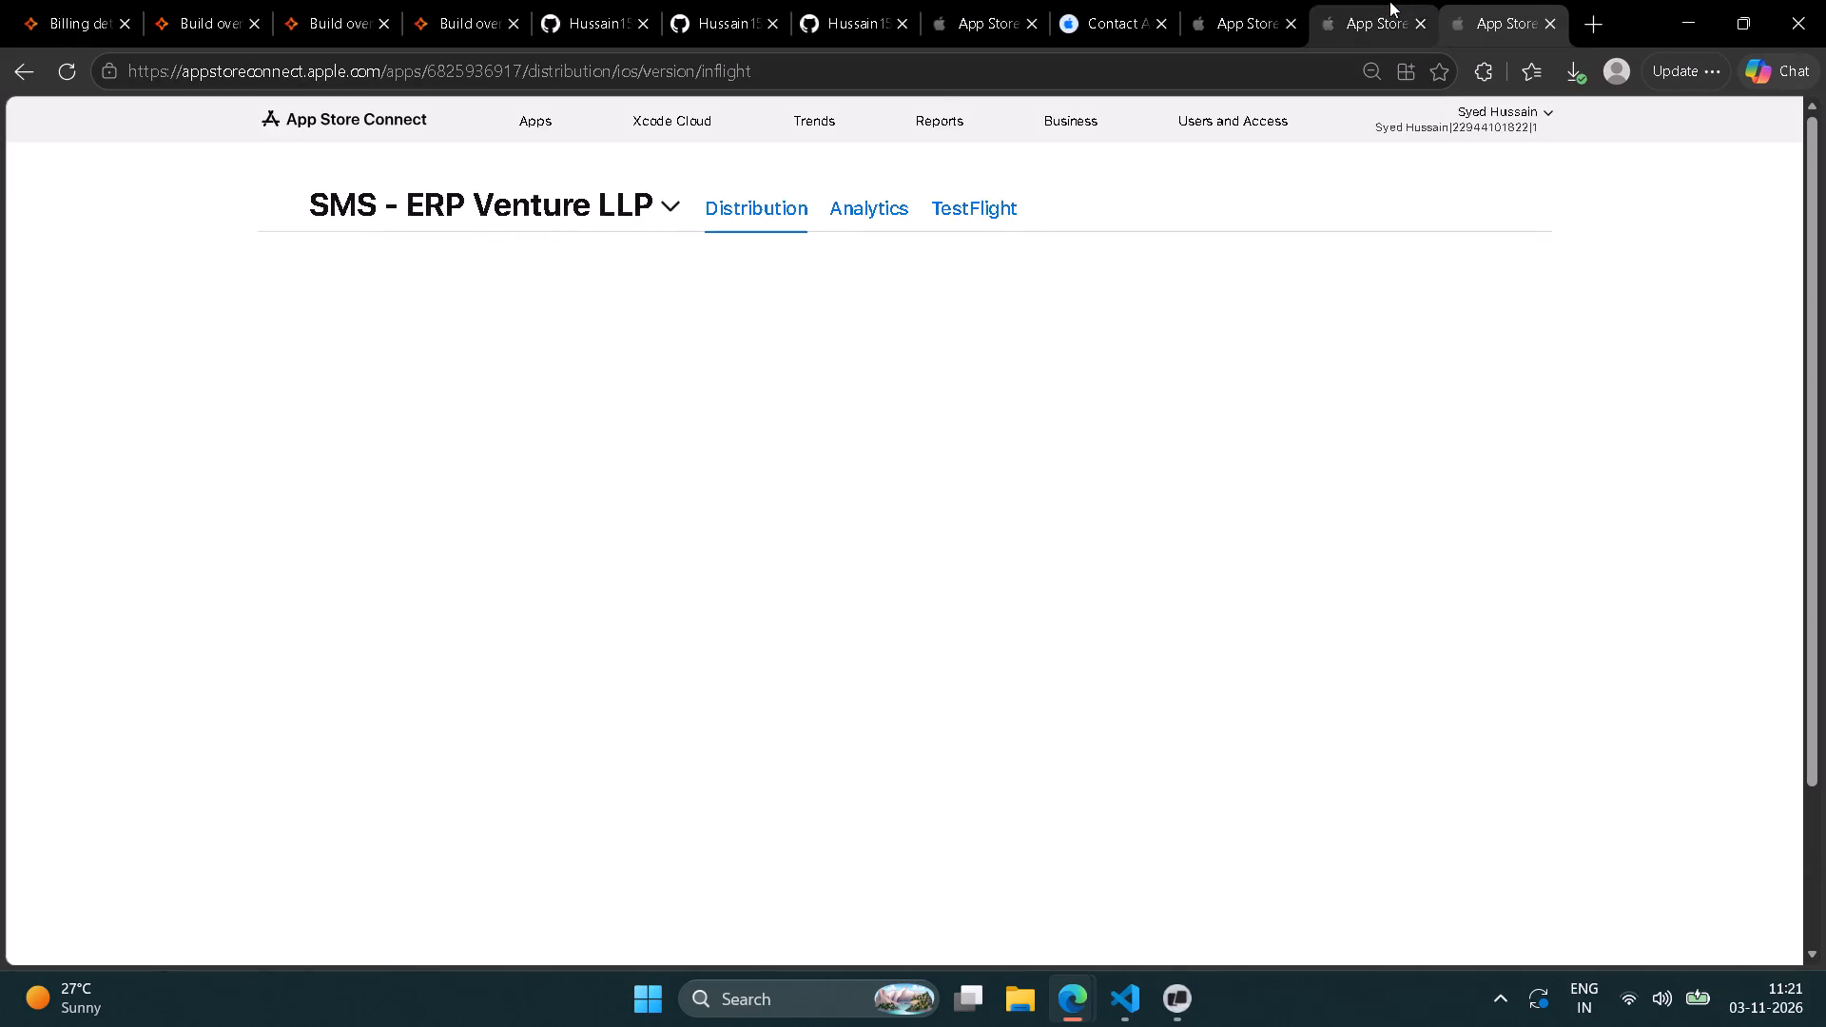
{"action": "left_click", "coordinate": [1210, 0]}
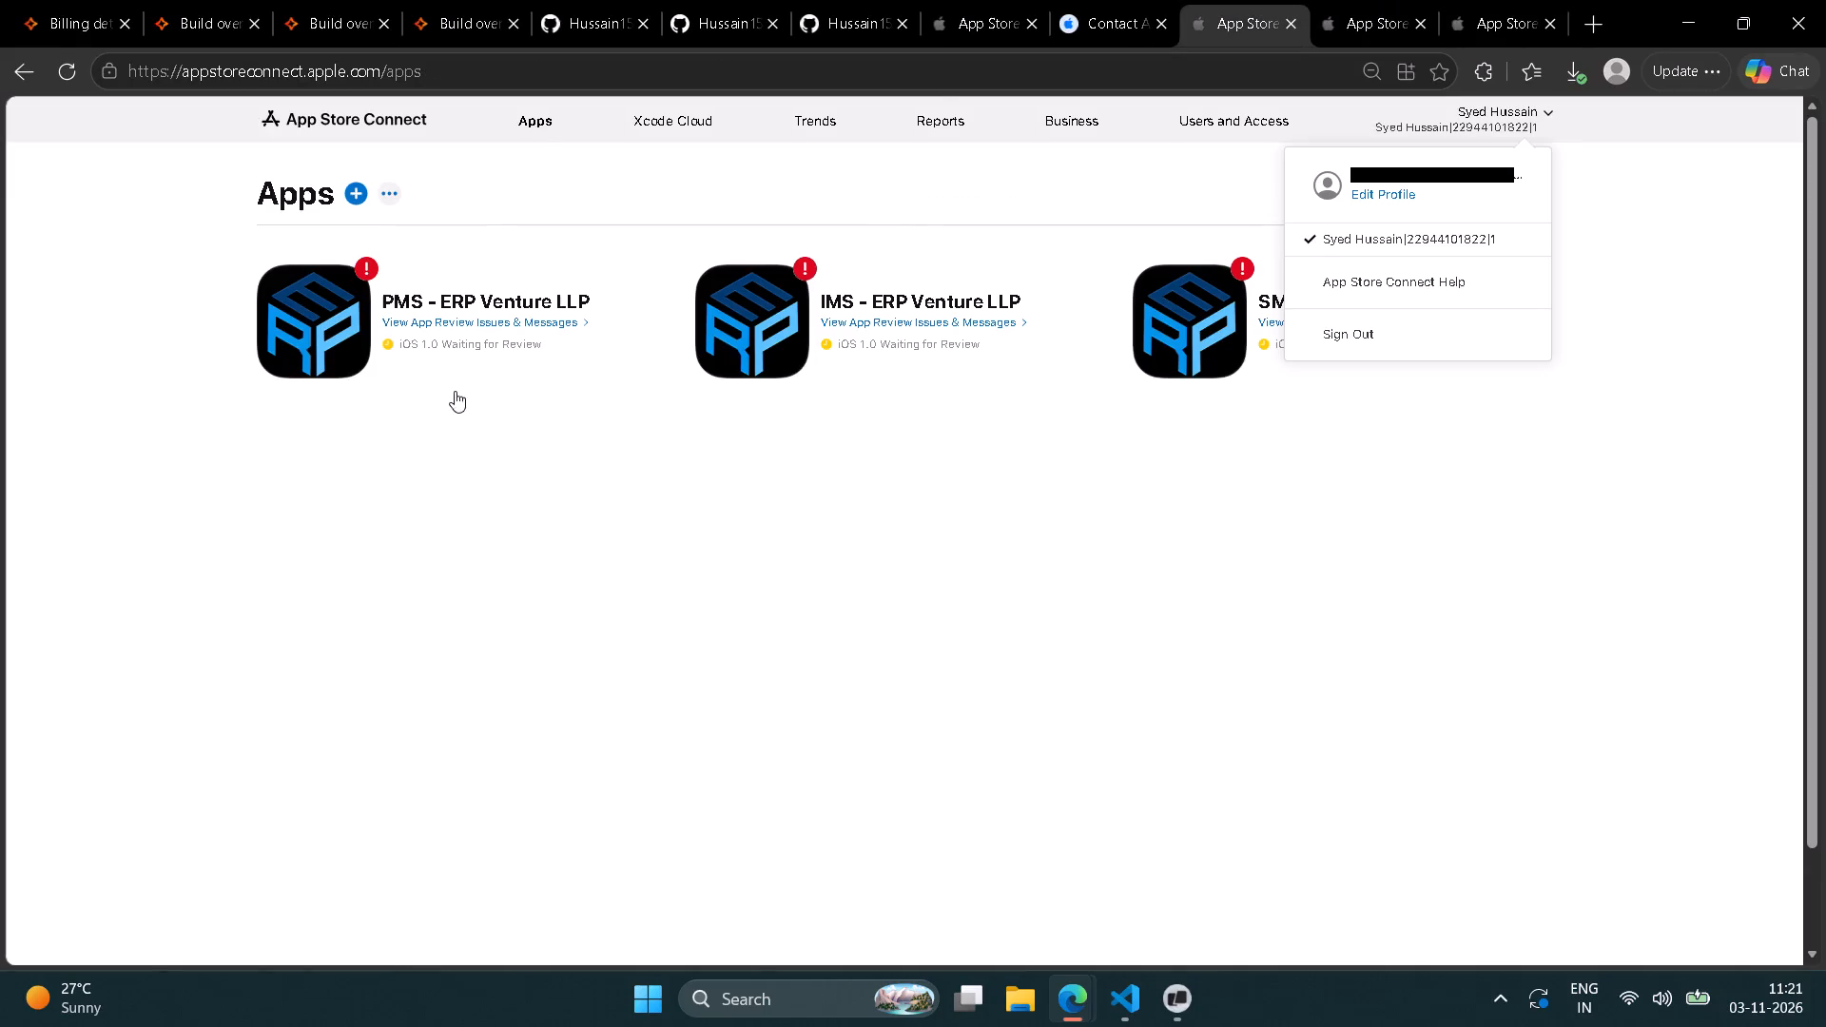
{"action": "left_click", "coordinate": [977, 317]}
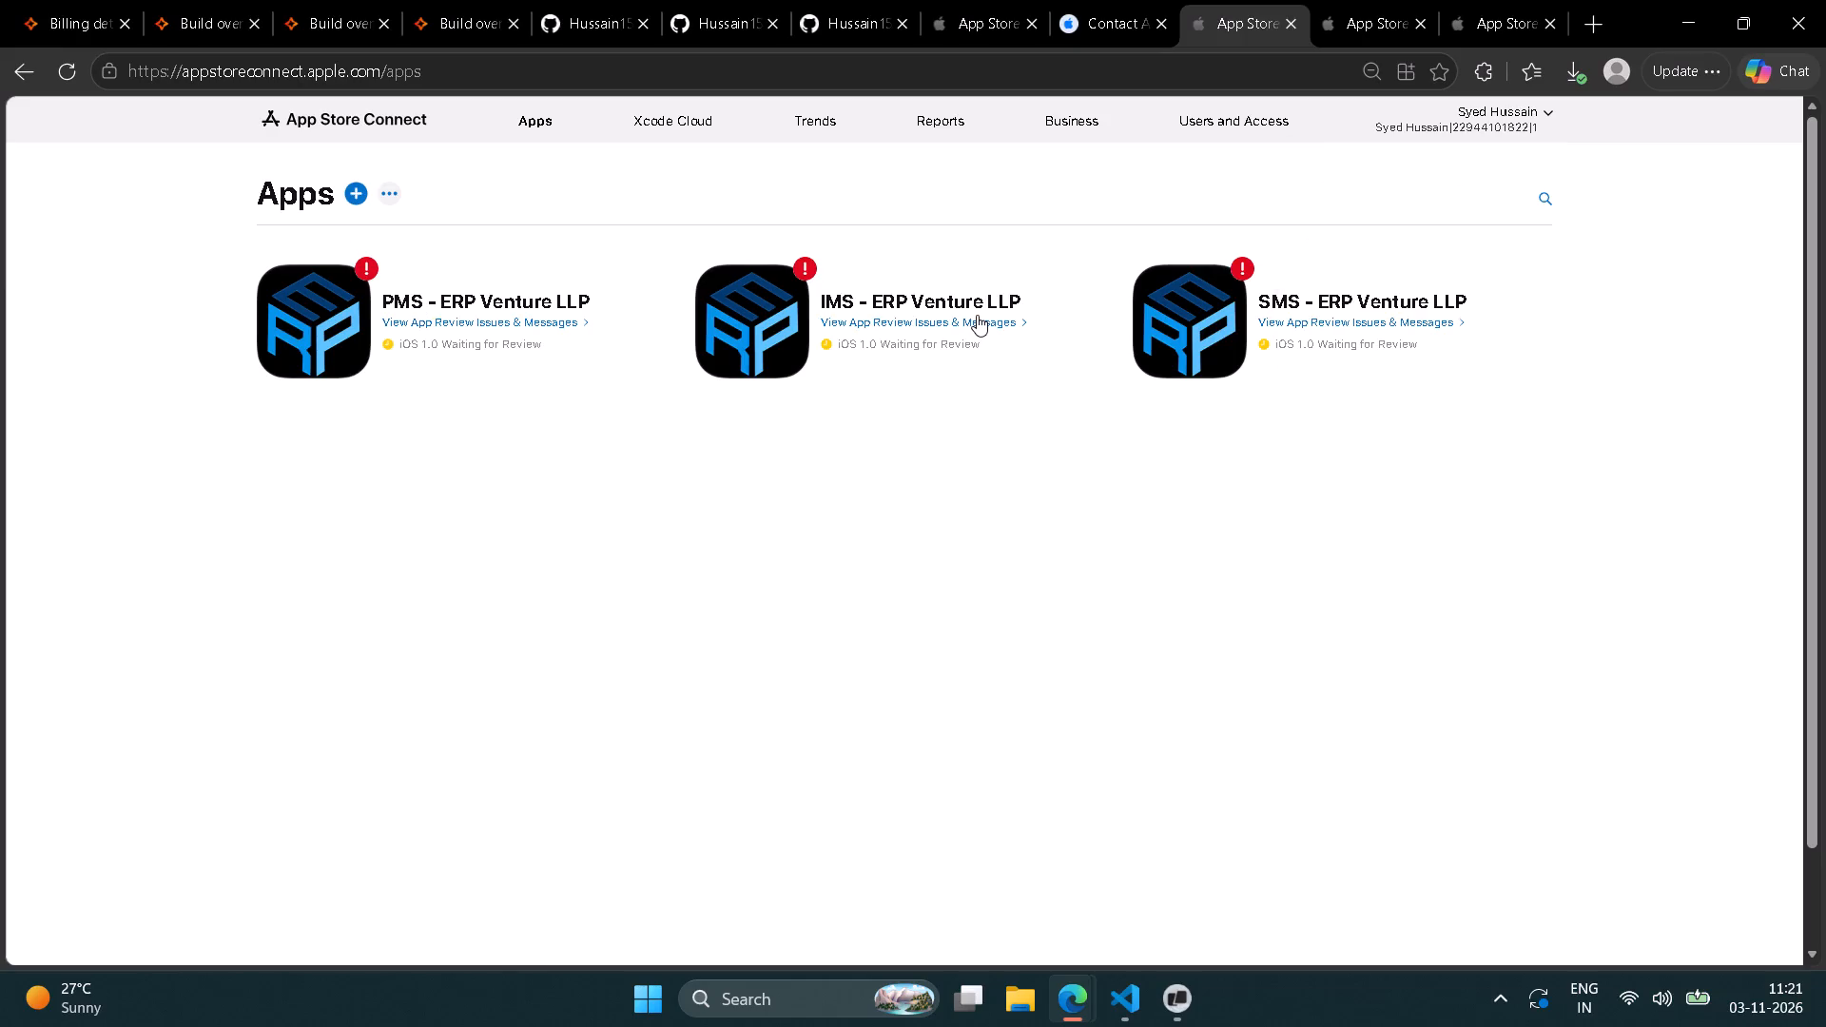
{"action": "left_click", "coordinate": [977, 302]}
Move the first App Store Connect tab to just after the Apple Developer contact tab.
{"action": "left_click", "coordinate": [967, 0]}
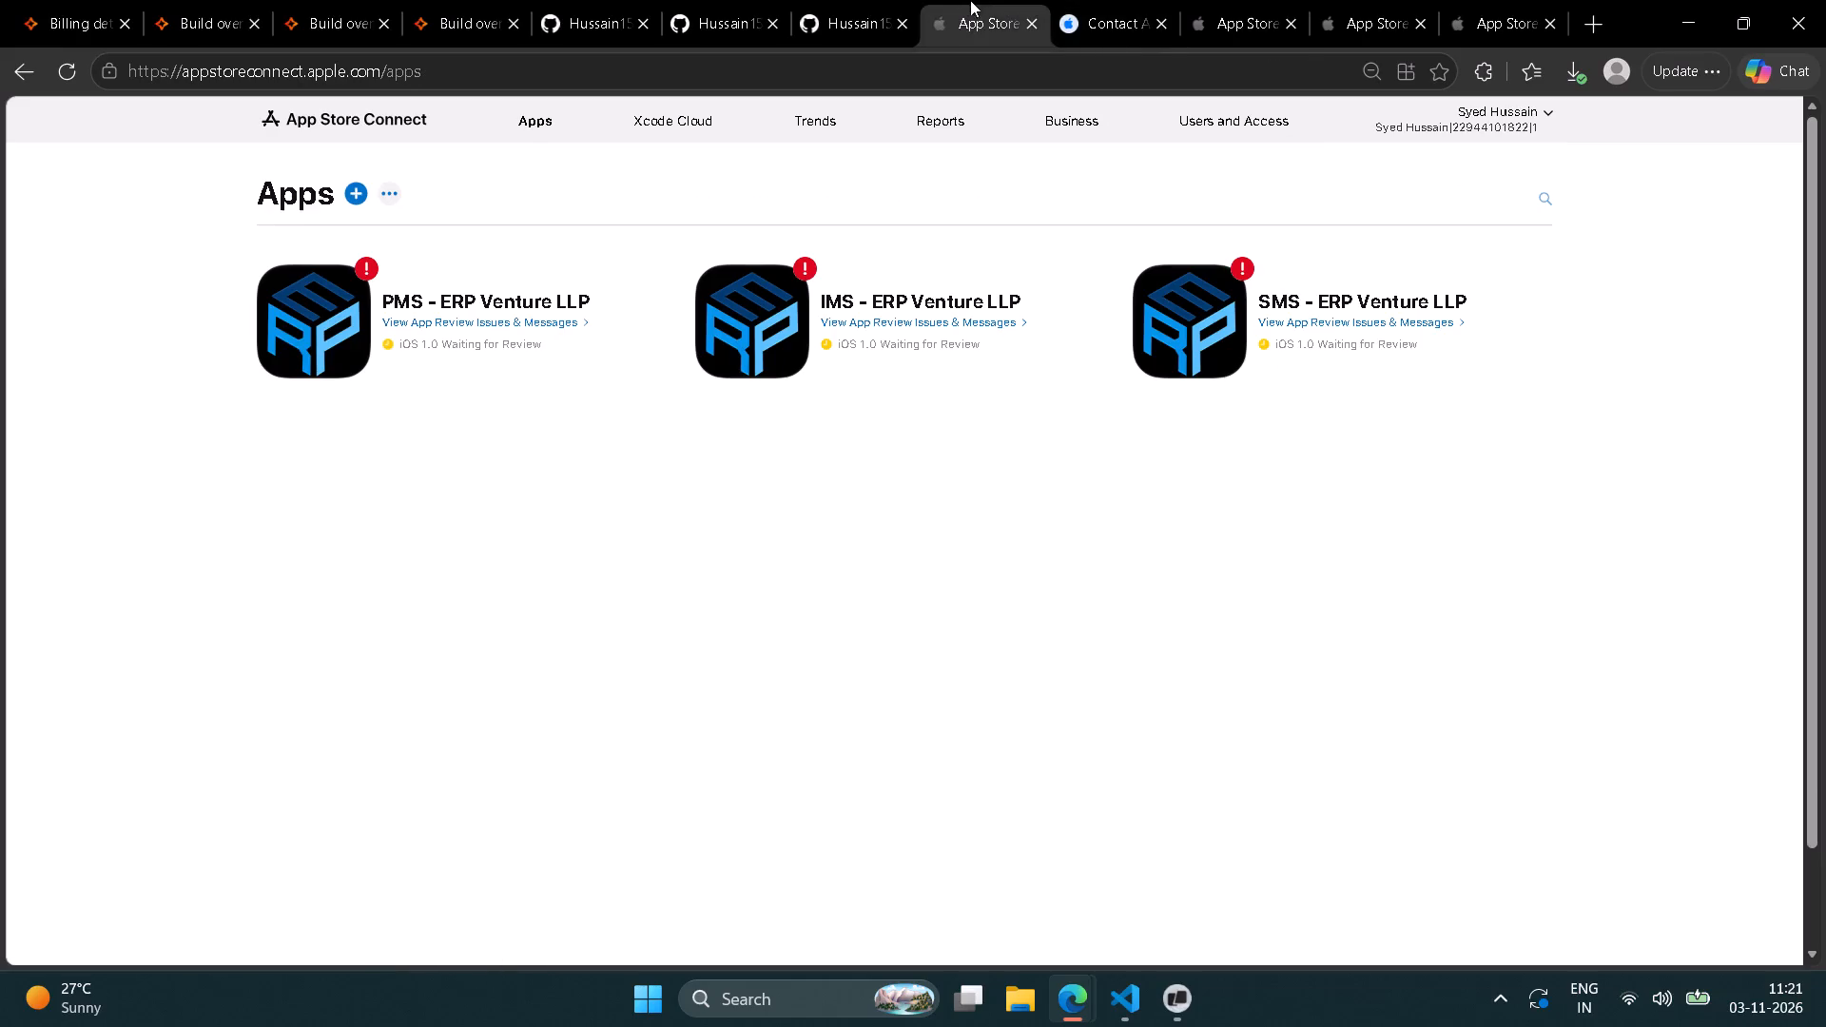
{"action": "left_click_drag", "start_coordinate": [998, 0], "coordinate": [1115, 0]}
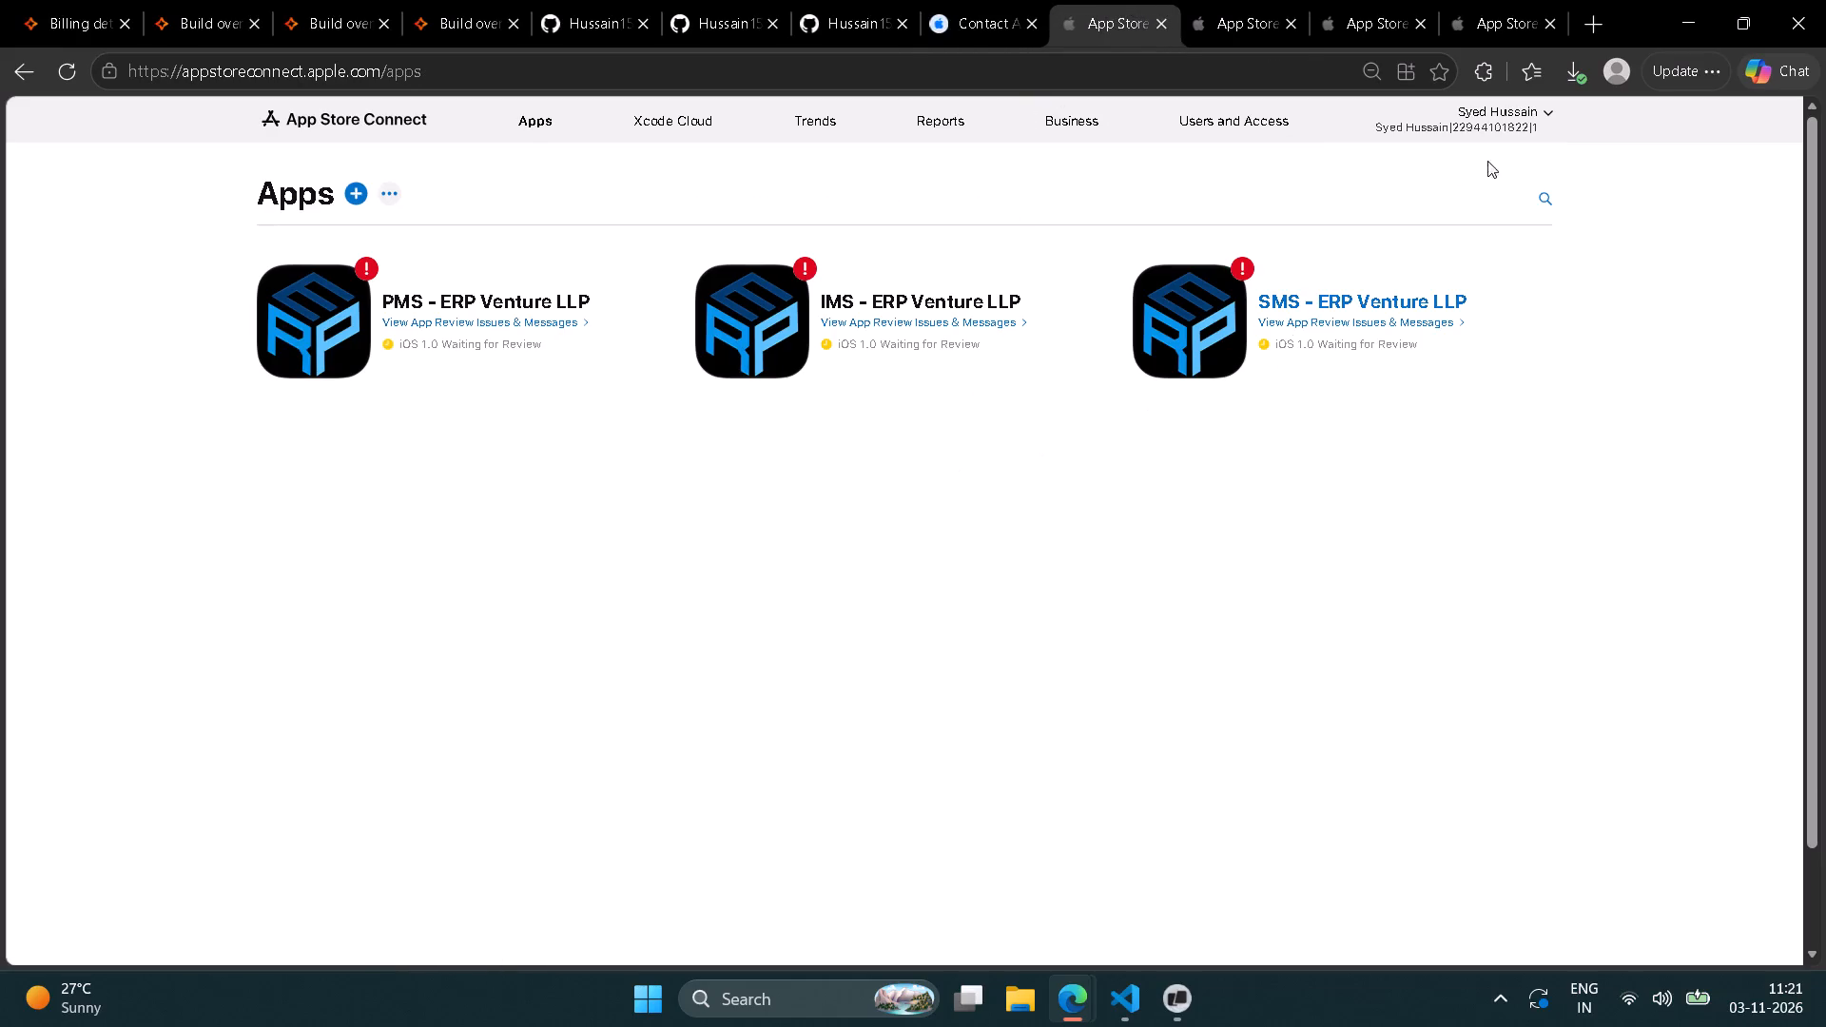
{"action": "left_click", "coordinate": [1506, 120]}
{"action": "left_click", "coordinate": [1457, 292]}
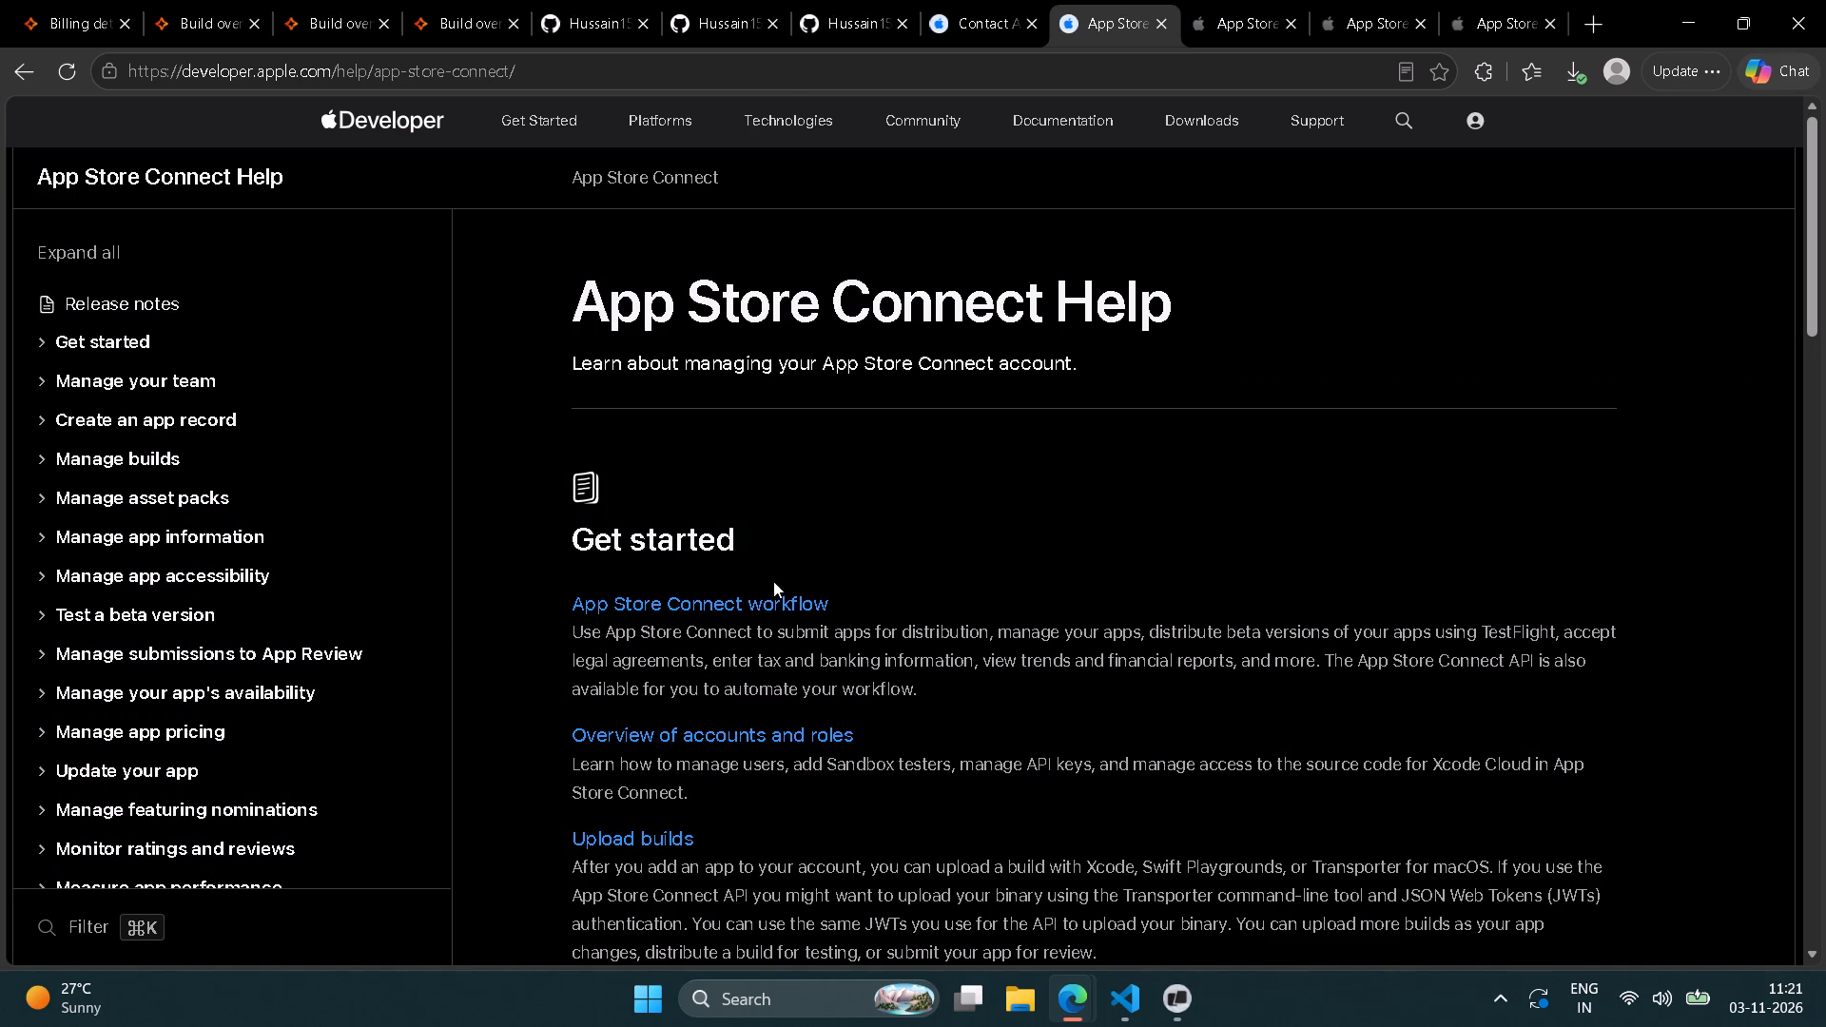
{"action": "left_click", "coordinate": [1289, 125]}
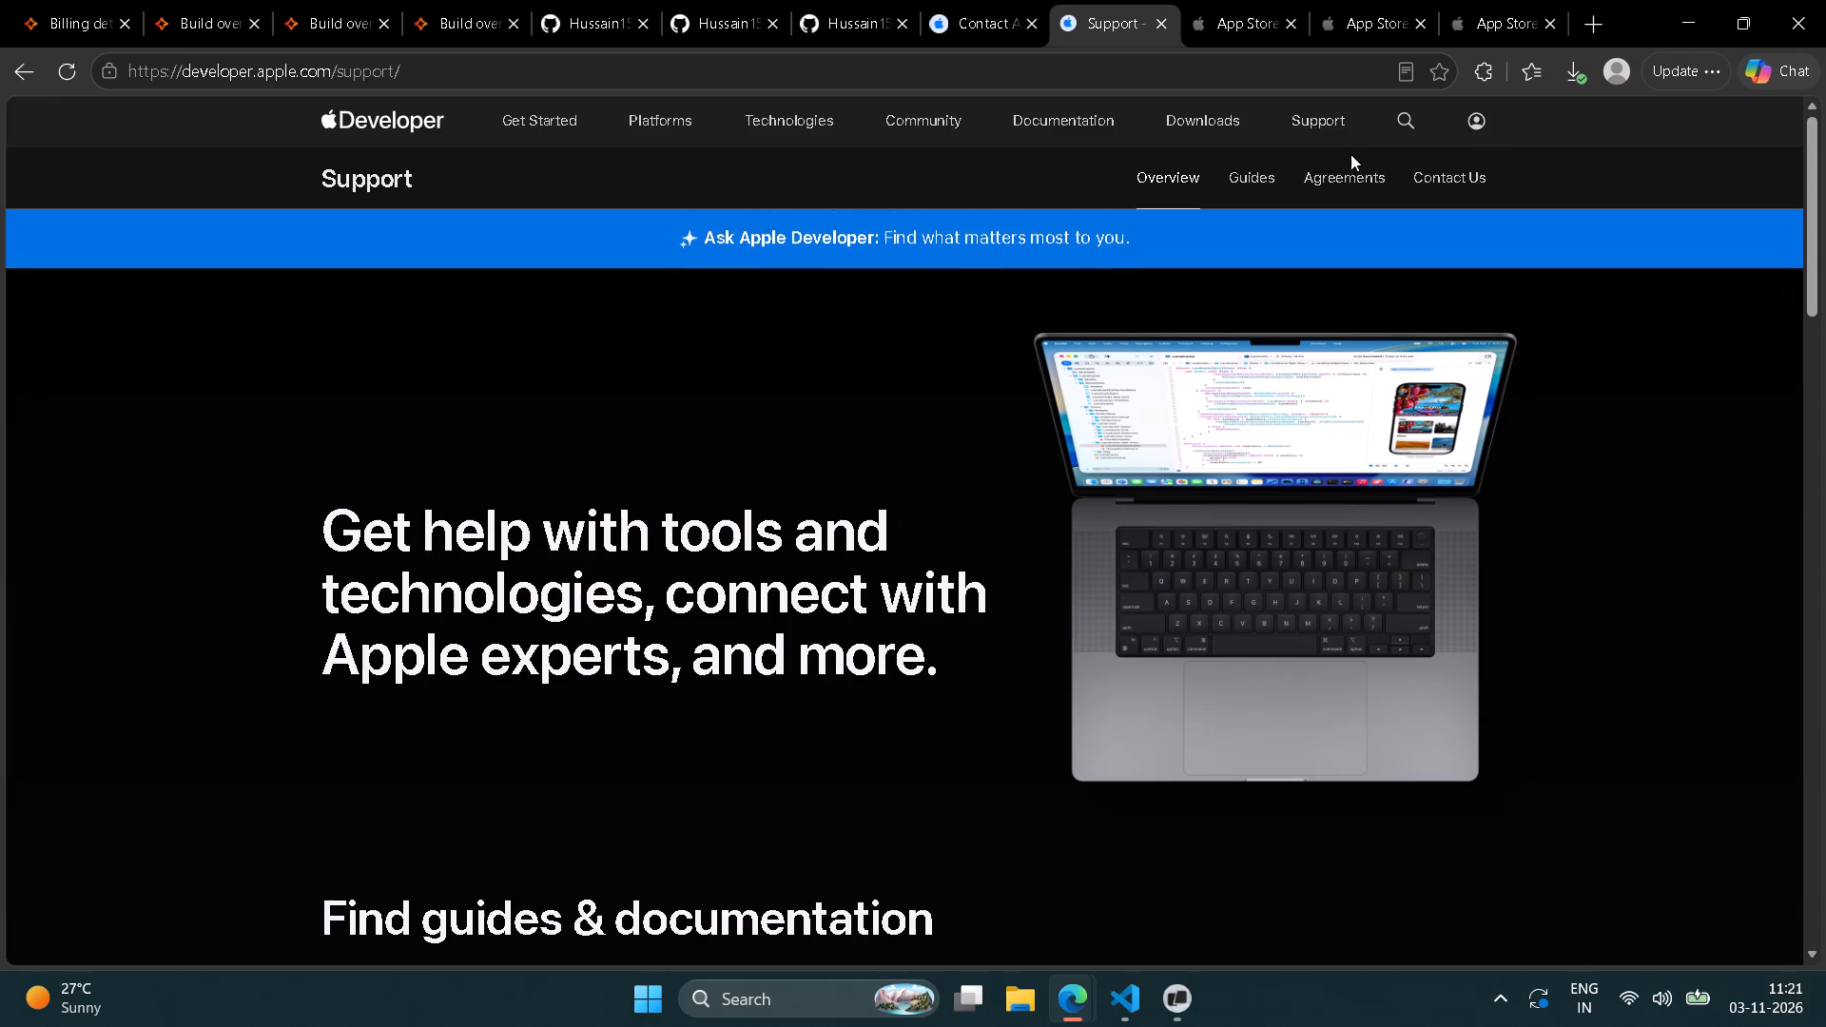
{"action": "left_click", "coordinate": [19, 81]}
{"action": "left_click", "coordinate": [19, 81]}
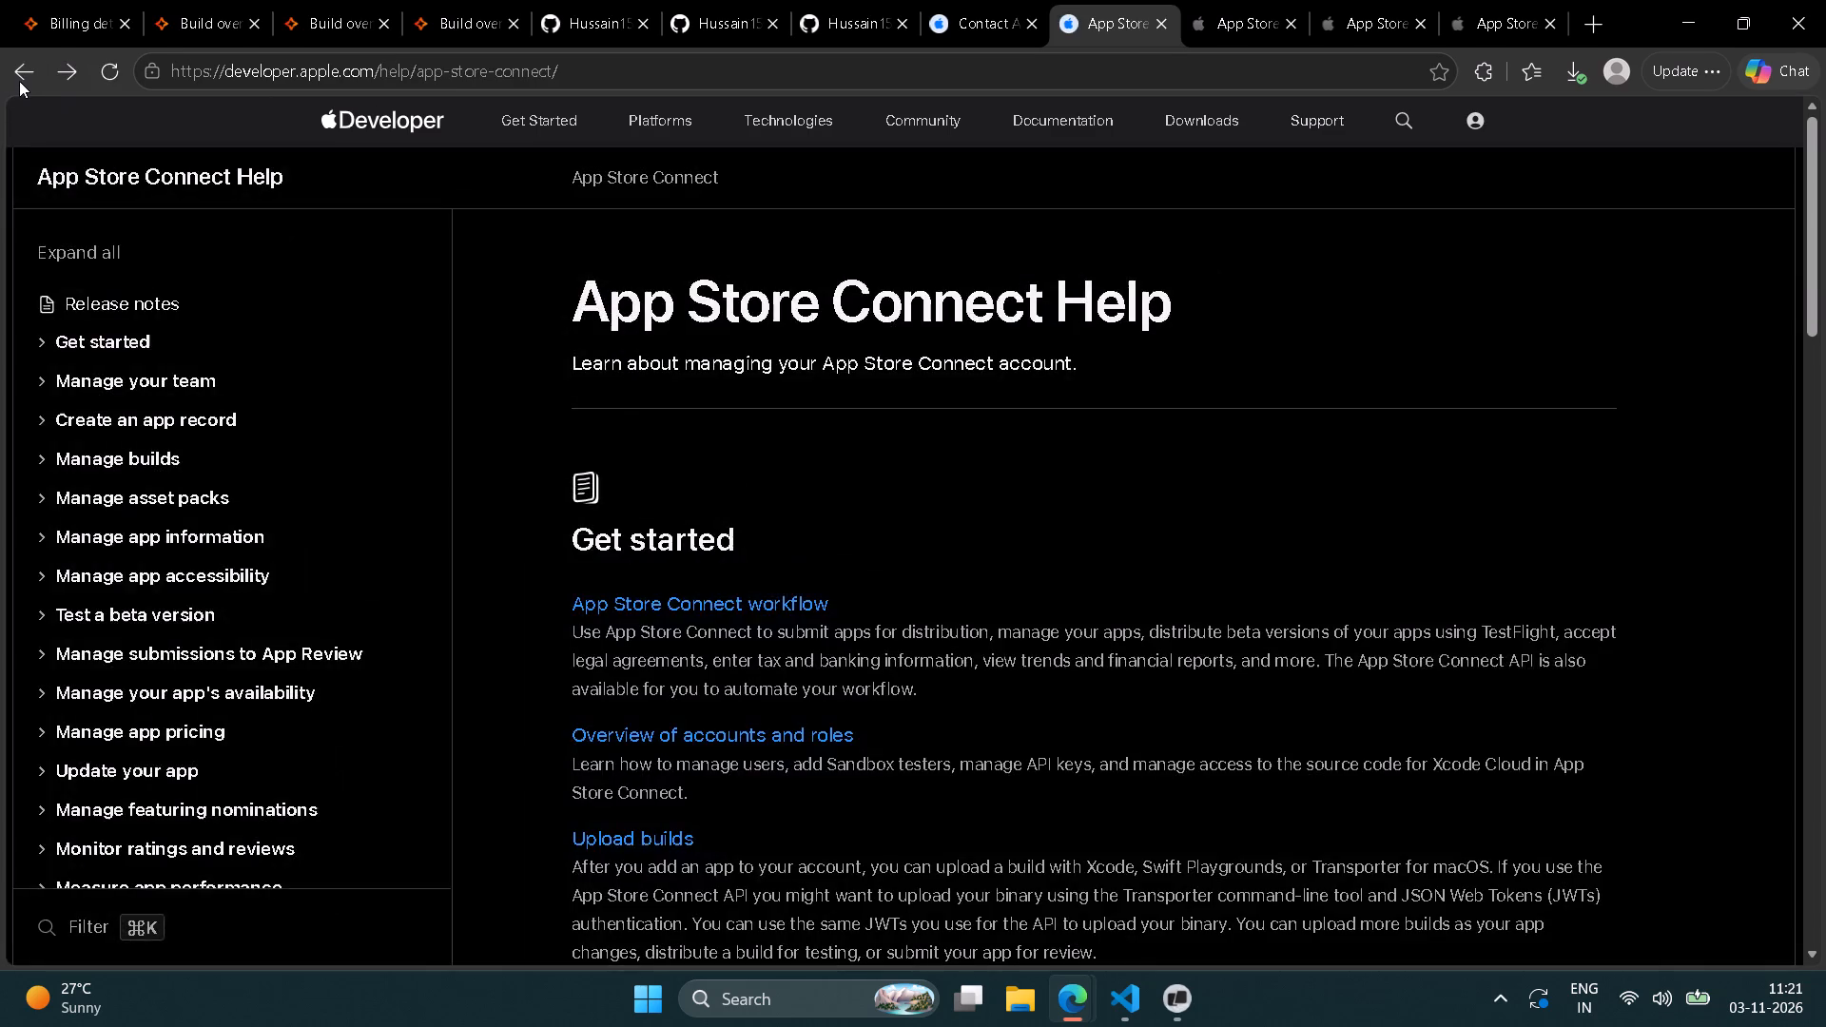
In the Apple Developer contact tab, go through Support to the recent cases, open the Program Enrolment case and choose Email contact.
{"action": "left_click", "coordinate": [989, 0]}
{"action": "left_click", "coordinate": [1325, 132]}
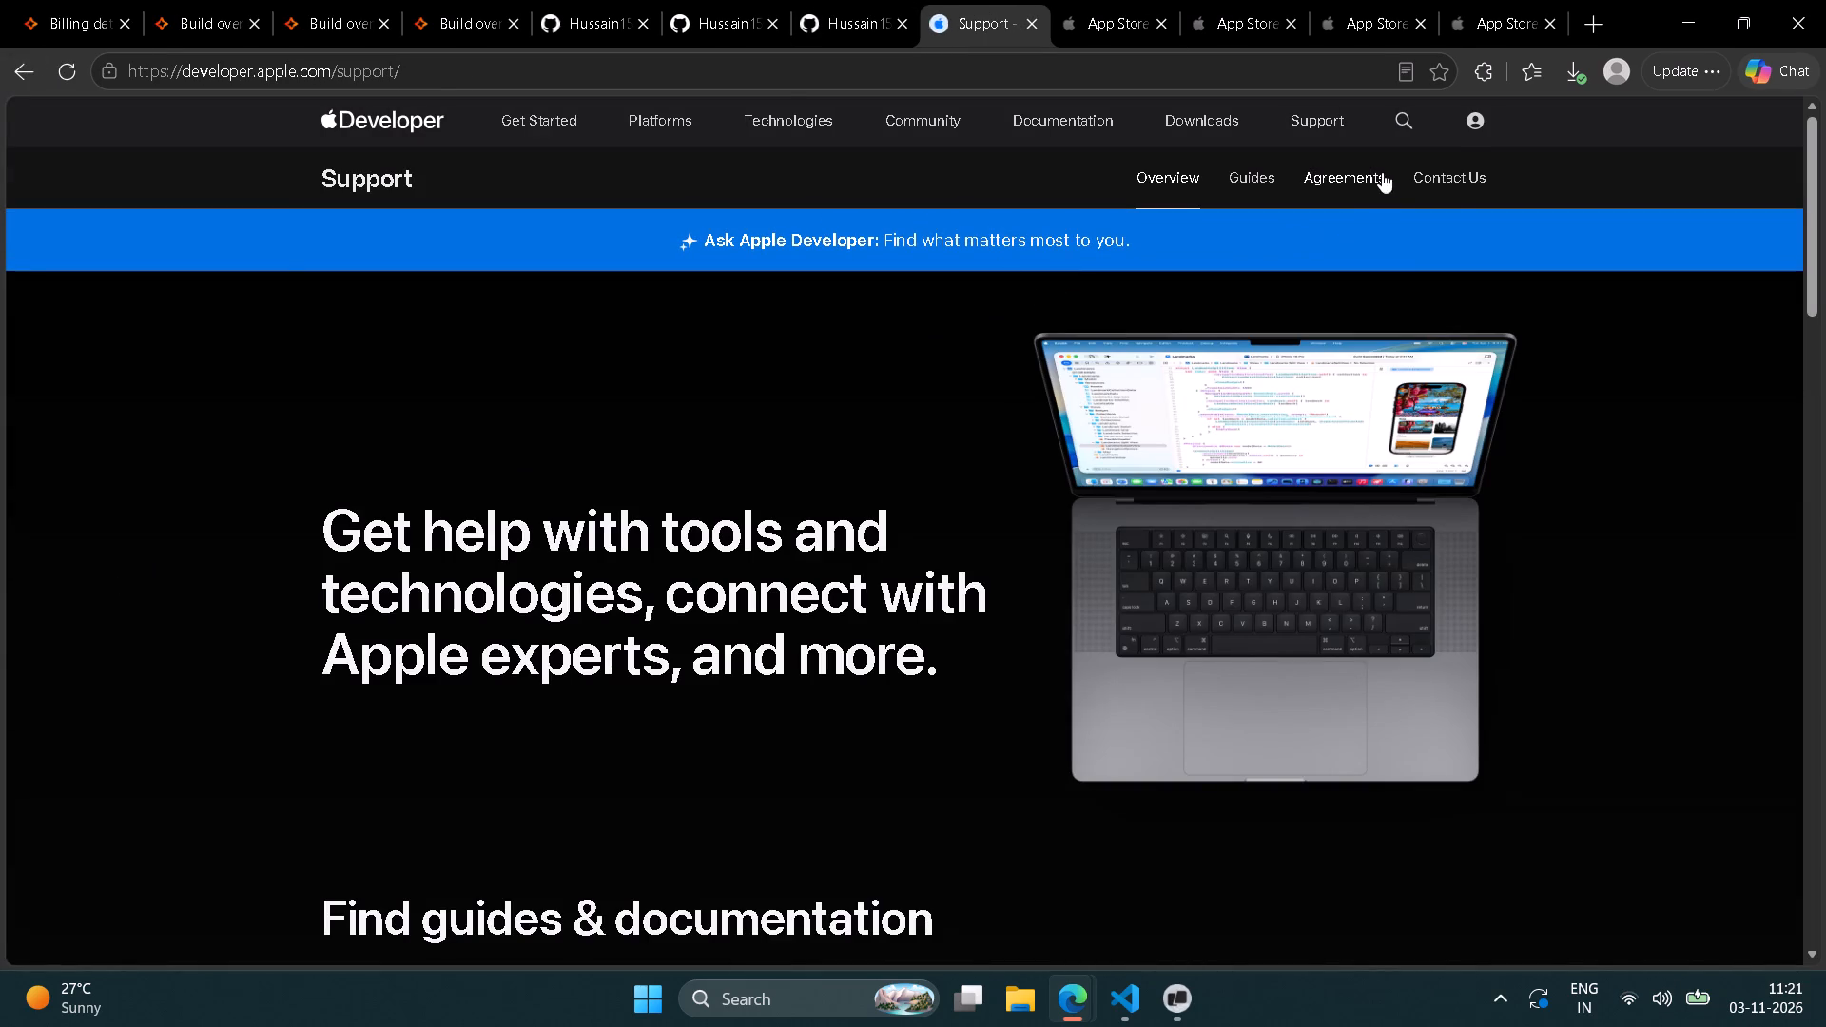
{"action": "left_click", "coordinate": [1451, 178]}
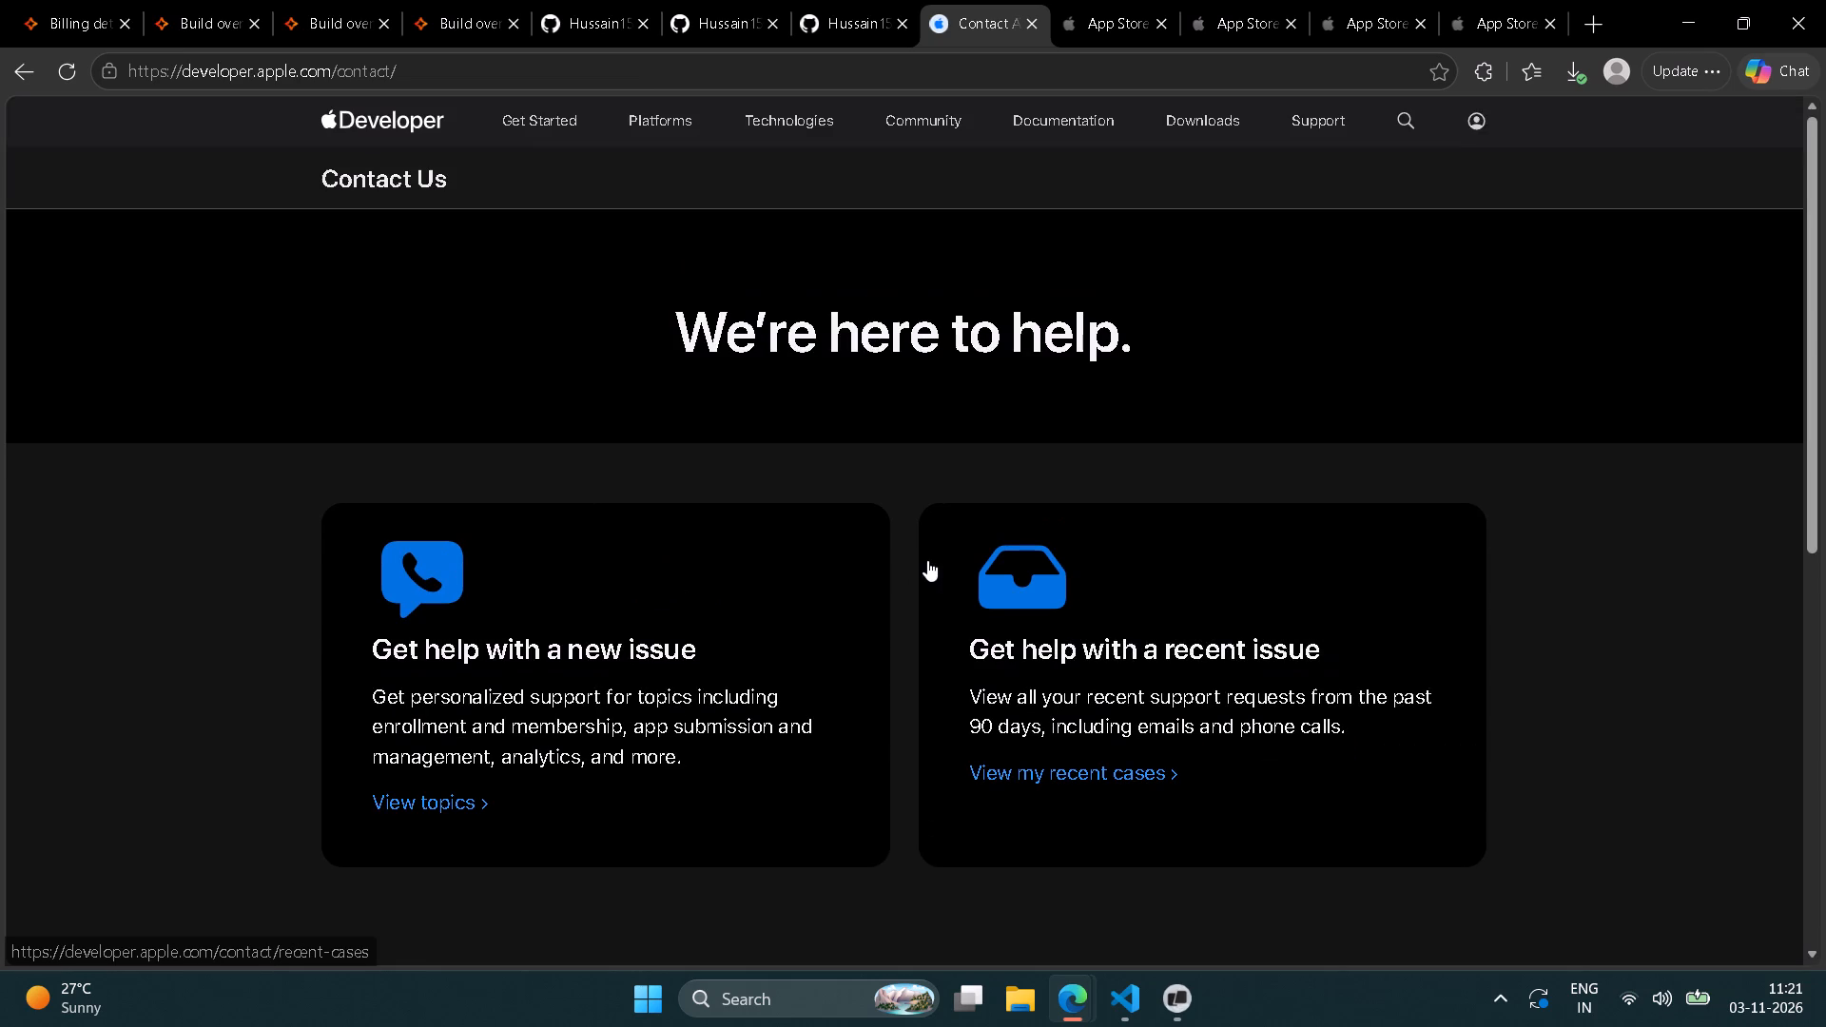
{"action": "left_click", "coordinate": [1056, 775]}
{"action": "scroll", "coordinate": [698, 679], "scroll_direction": "down", "scroll_amount": 2}
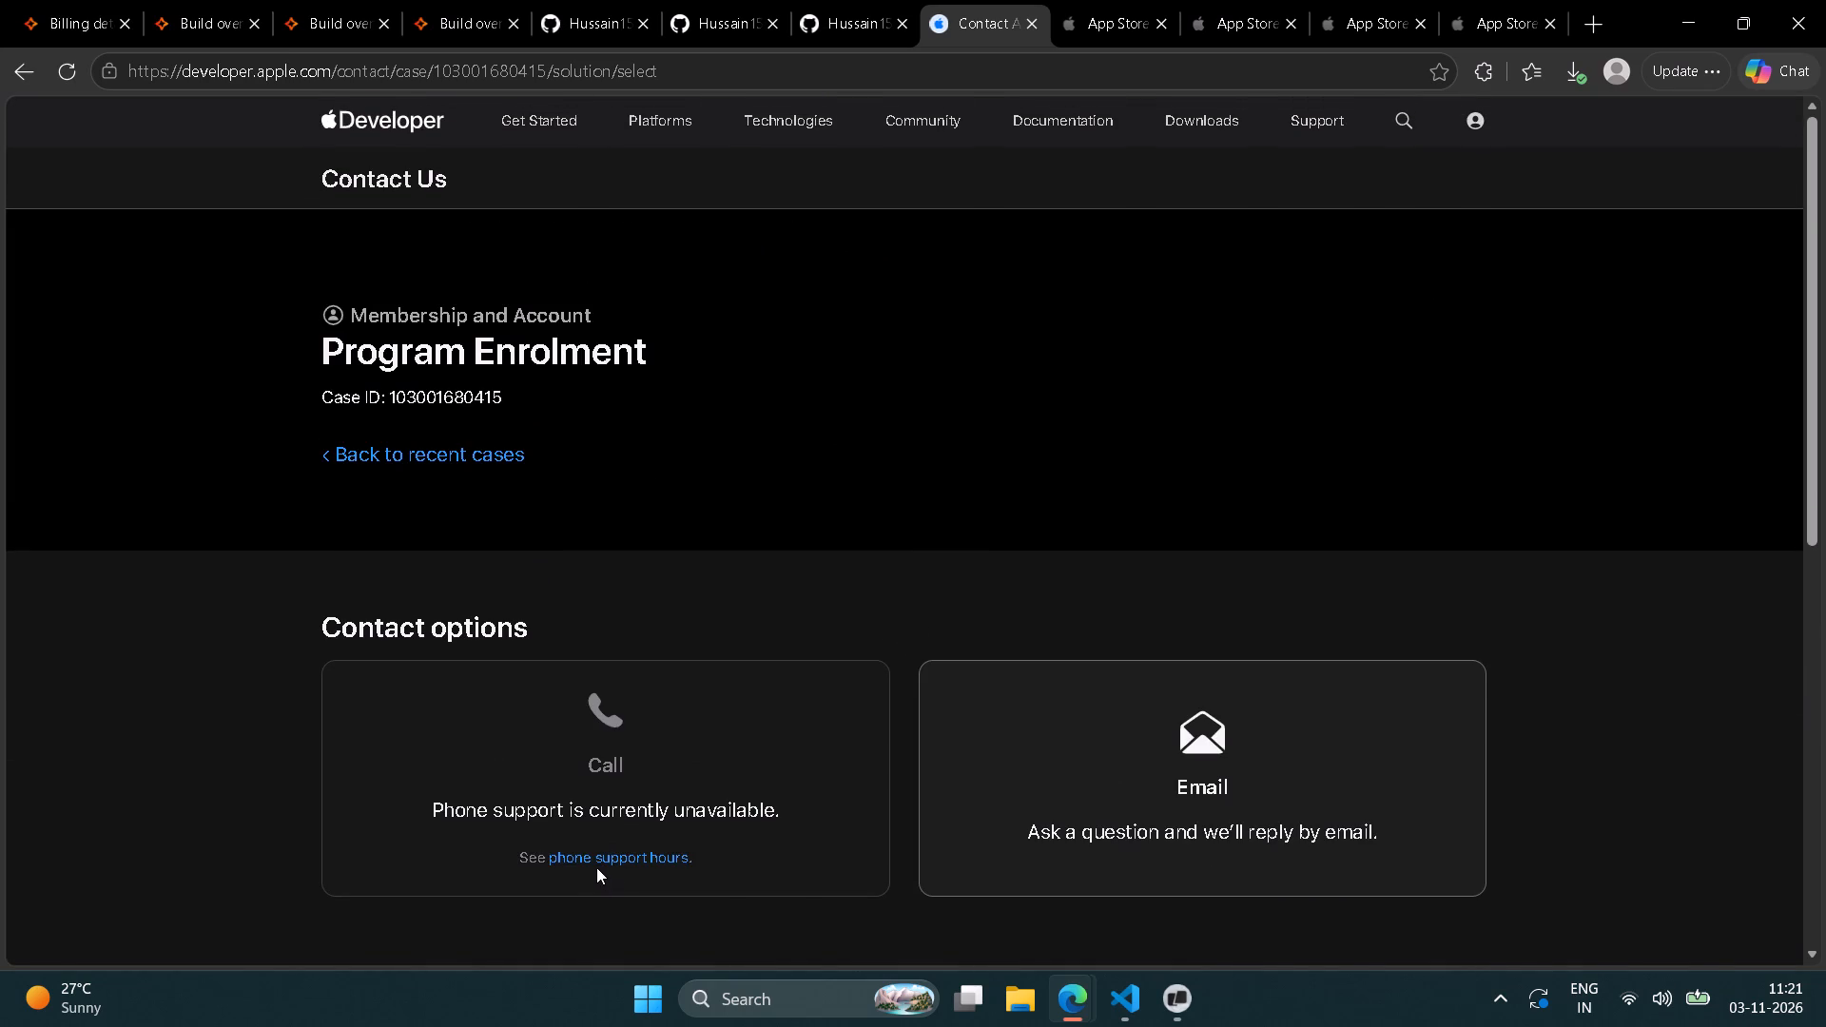
{"action": "left_click", "coordinate": [1214, 761]}
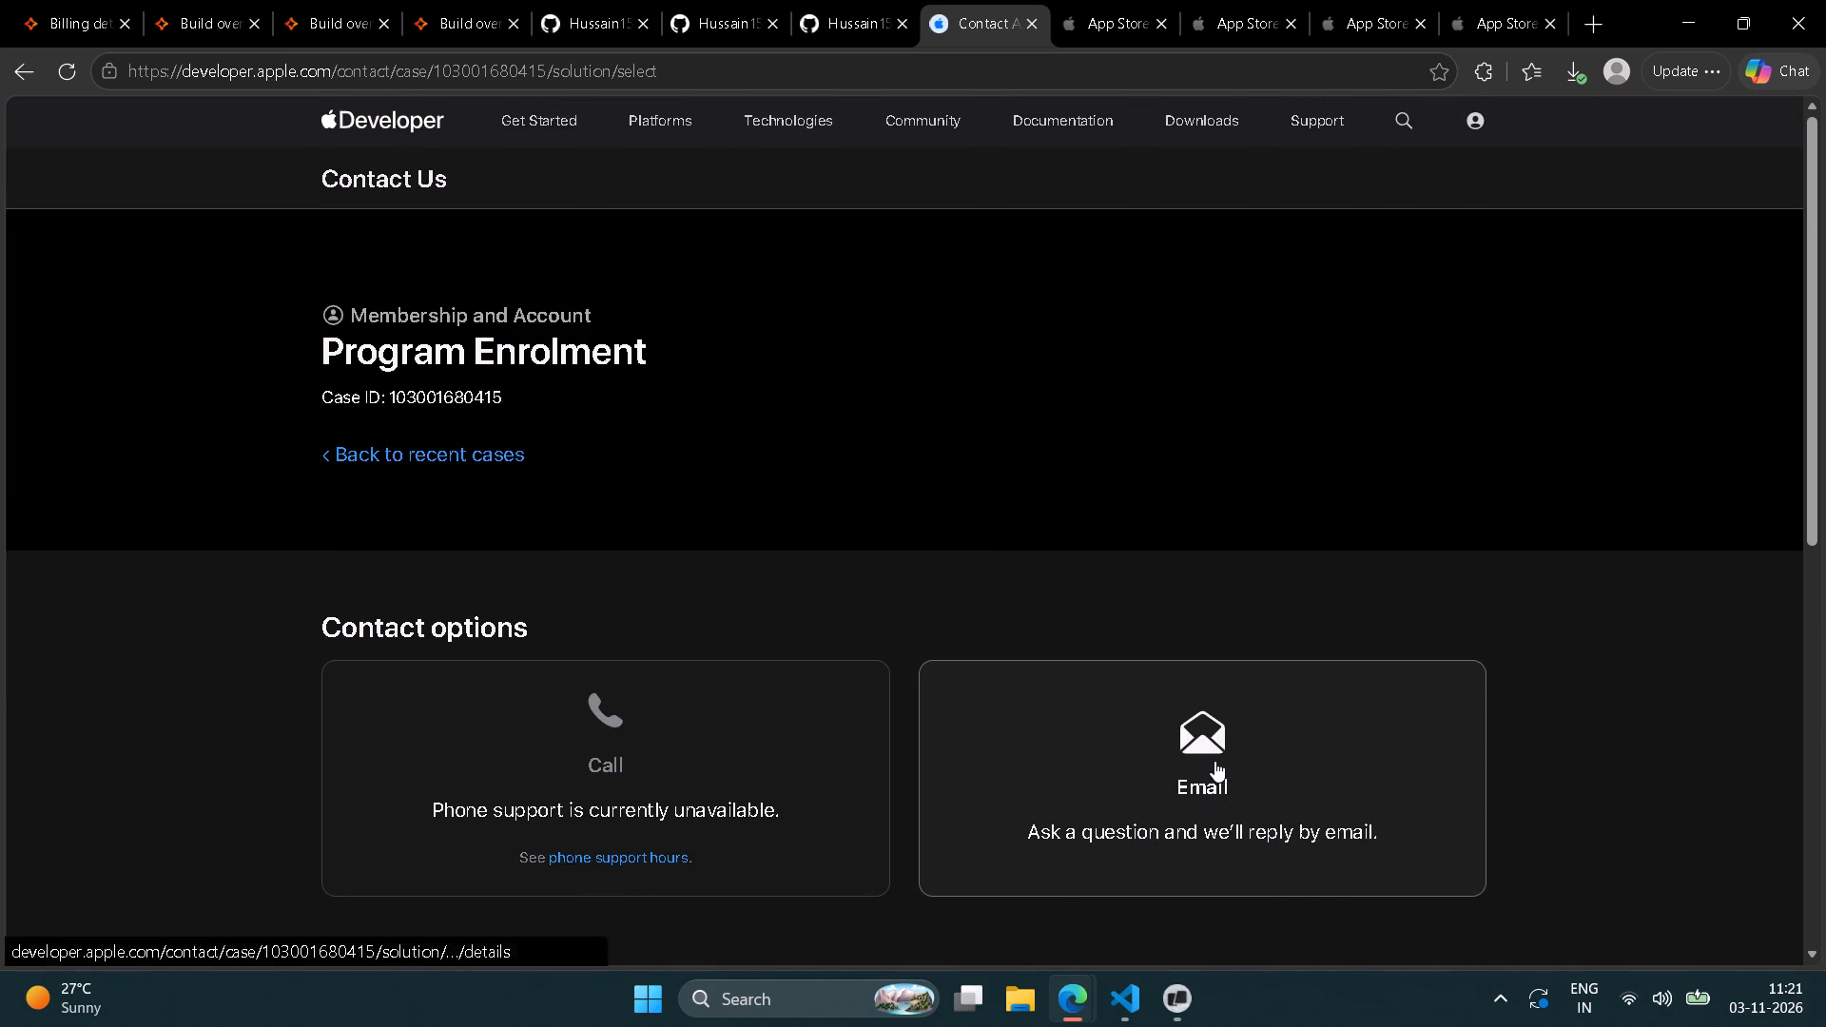
Send the message "Its been more than two weeks since i requested for change , no response from your side , please look into the matter asap .".
{"action": "scroll", "coordinate": [864, 692], "scroll_direction": "down", "scroll_amount": 1}
{"action": "left_click", "coordinate": [743, 759]}
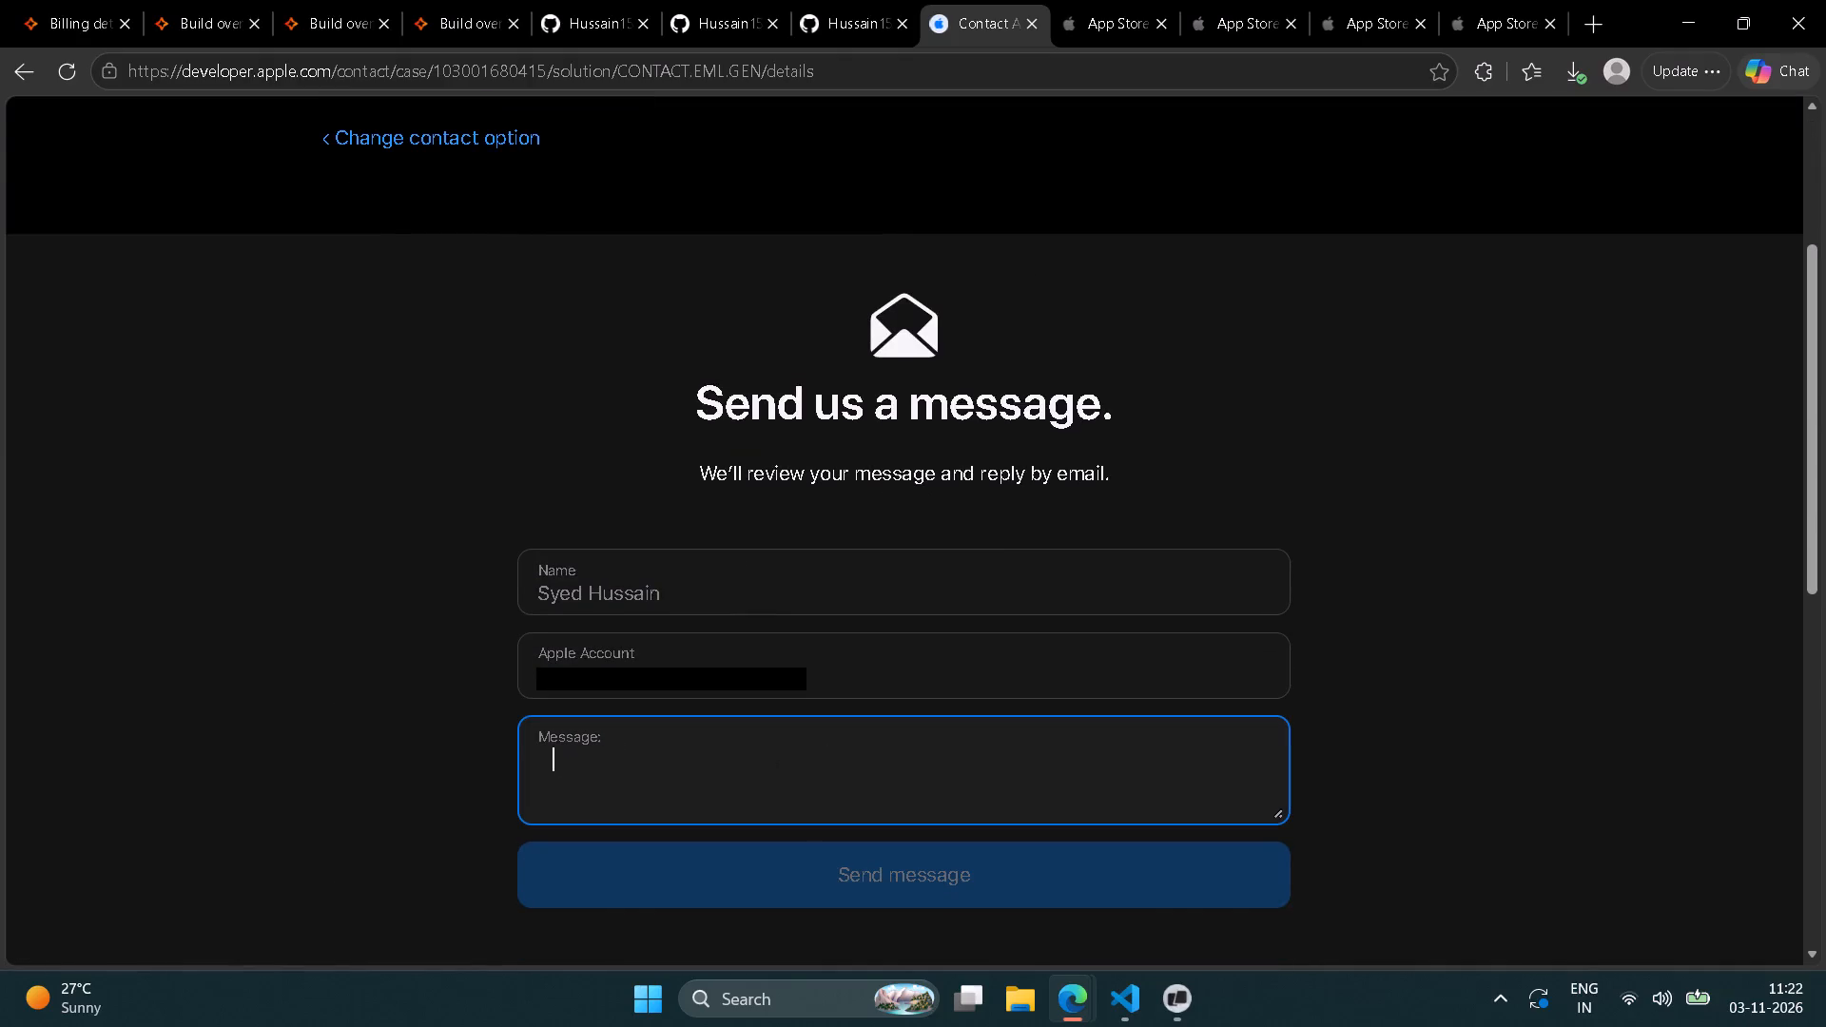
{"action": "type", "text": "Its been more than"}
{"action": "key", "text": "space"}
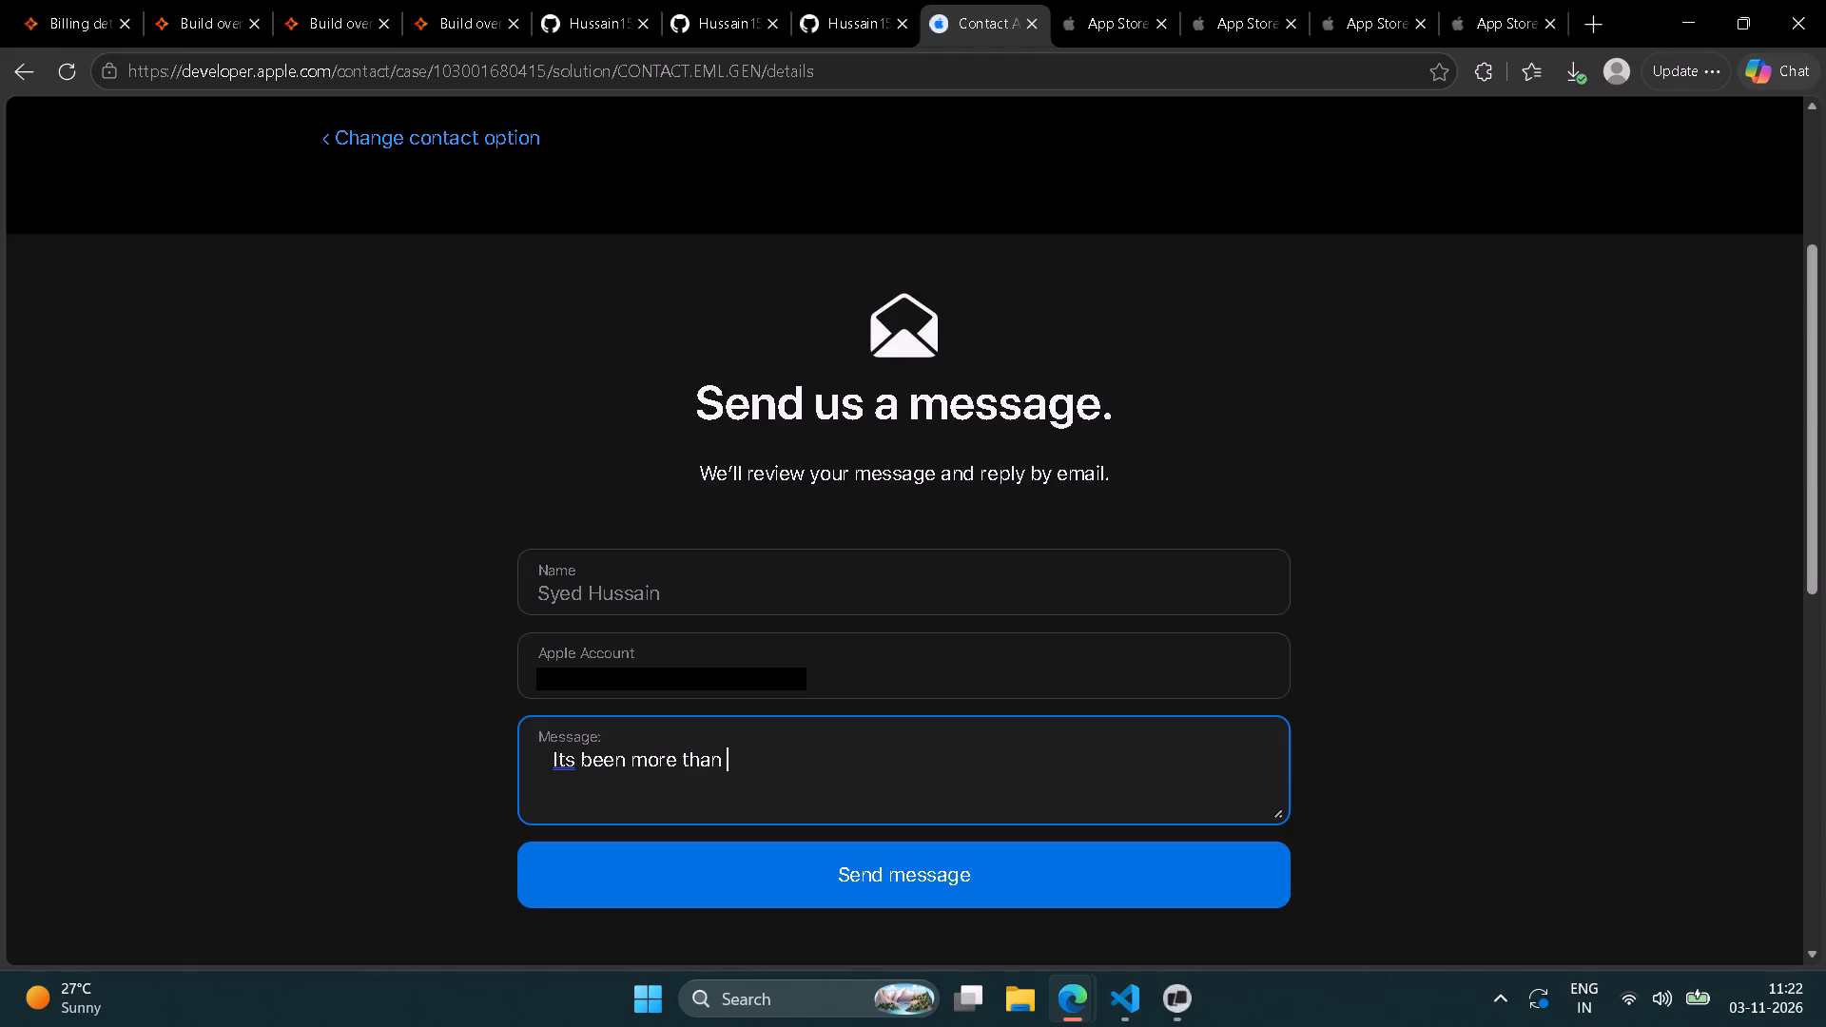
{"action": "type", "text": "two weeks since i requested for change , no response from your side , please look into the matter asap"}
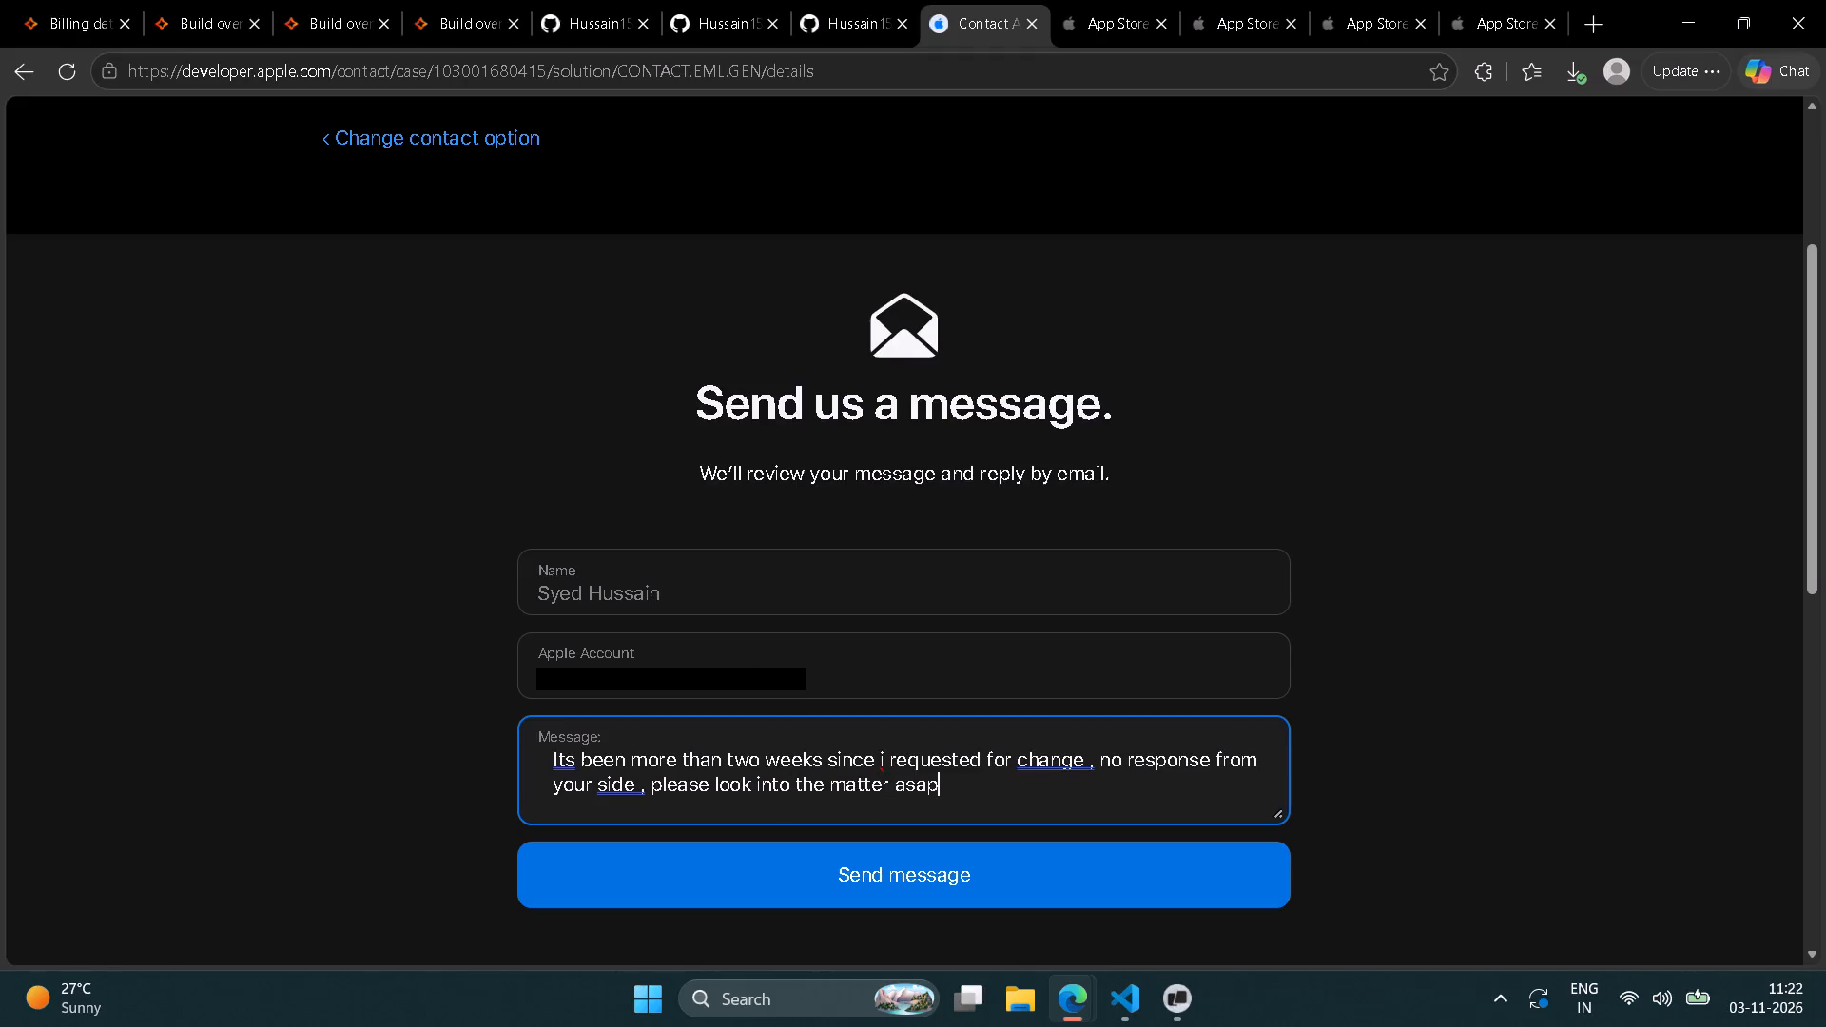
{"action": "key", "text": "space"}
{"action": "key", "text": "slash"}
{"action": "key", "text": "BackSpace"}
{"action": "key", "text": "period"}
{"action": "left_click", "coordinate": [910, 876]}
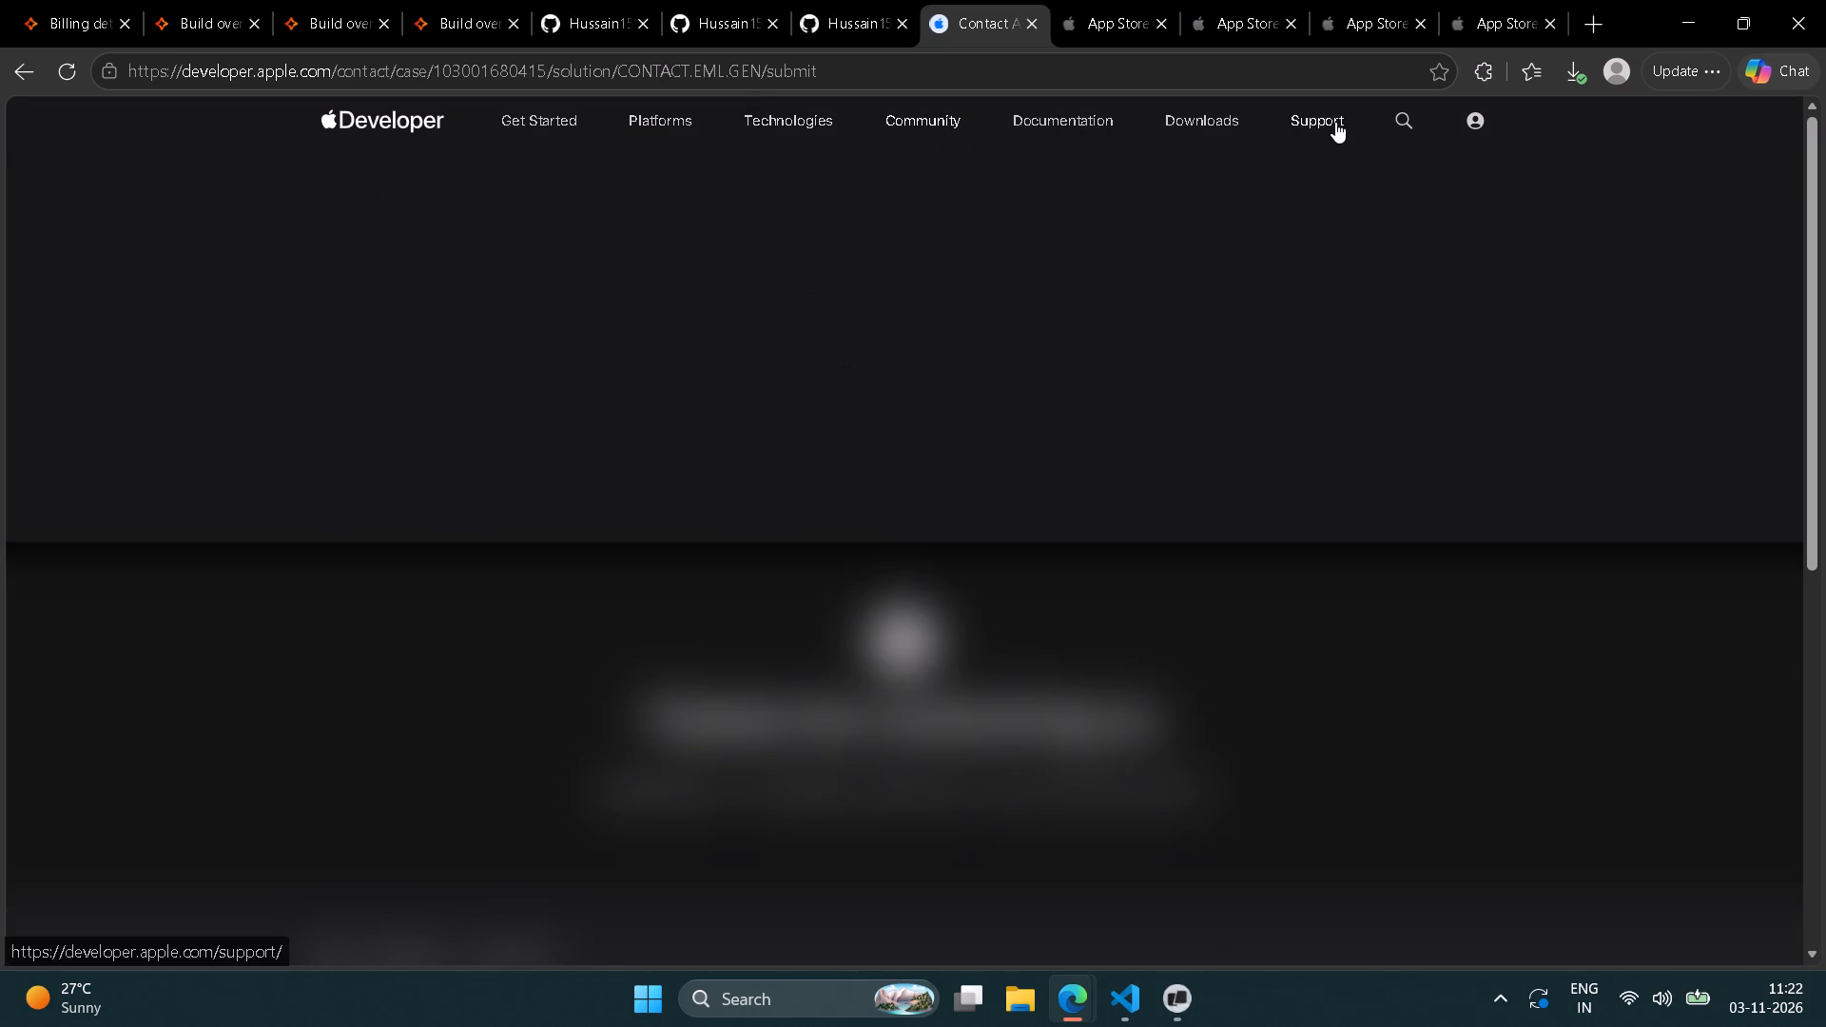
Return to Contact Us through Support and open the App Review Status subtopic under App Review for a new issue.
{"action": "left_click", "coordinate": [1335, 122]}
{"action": "left_click", "coordinate": [1427, 175]}
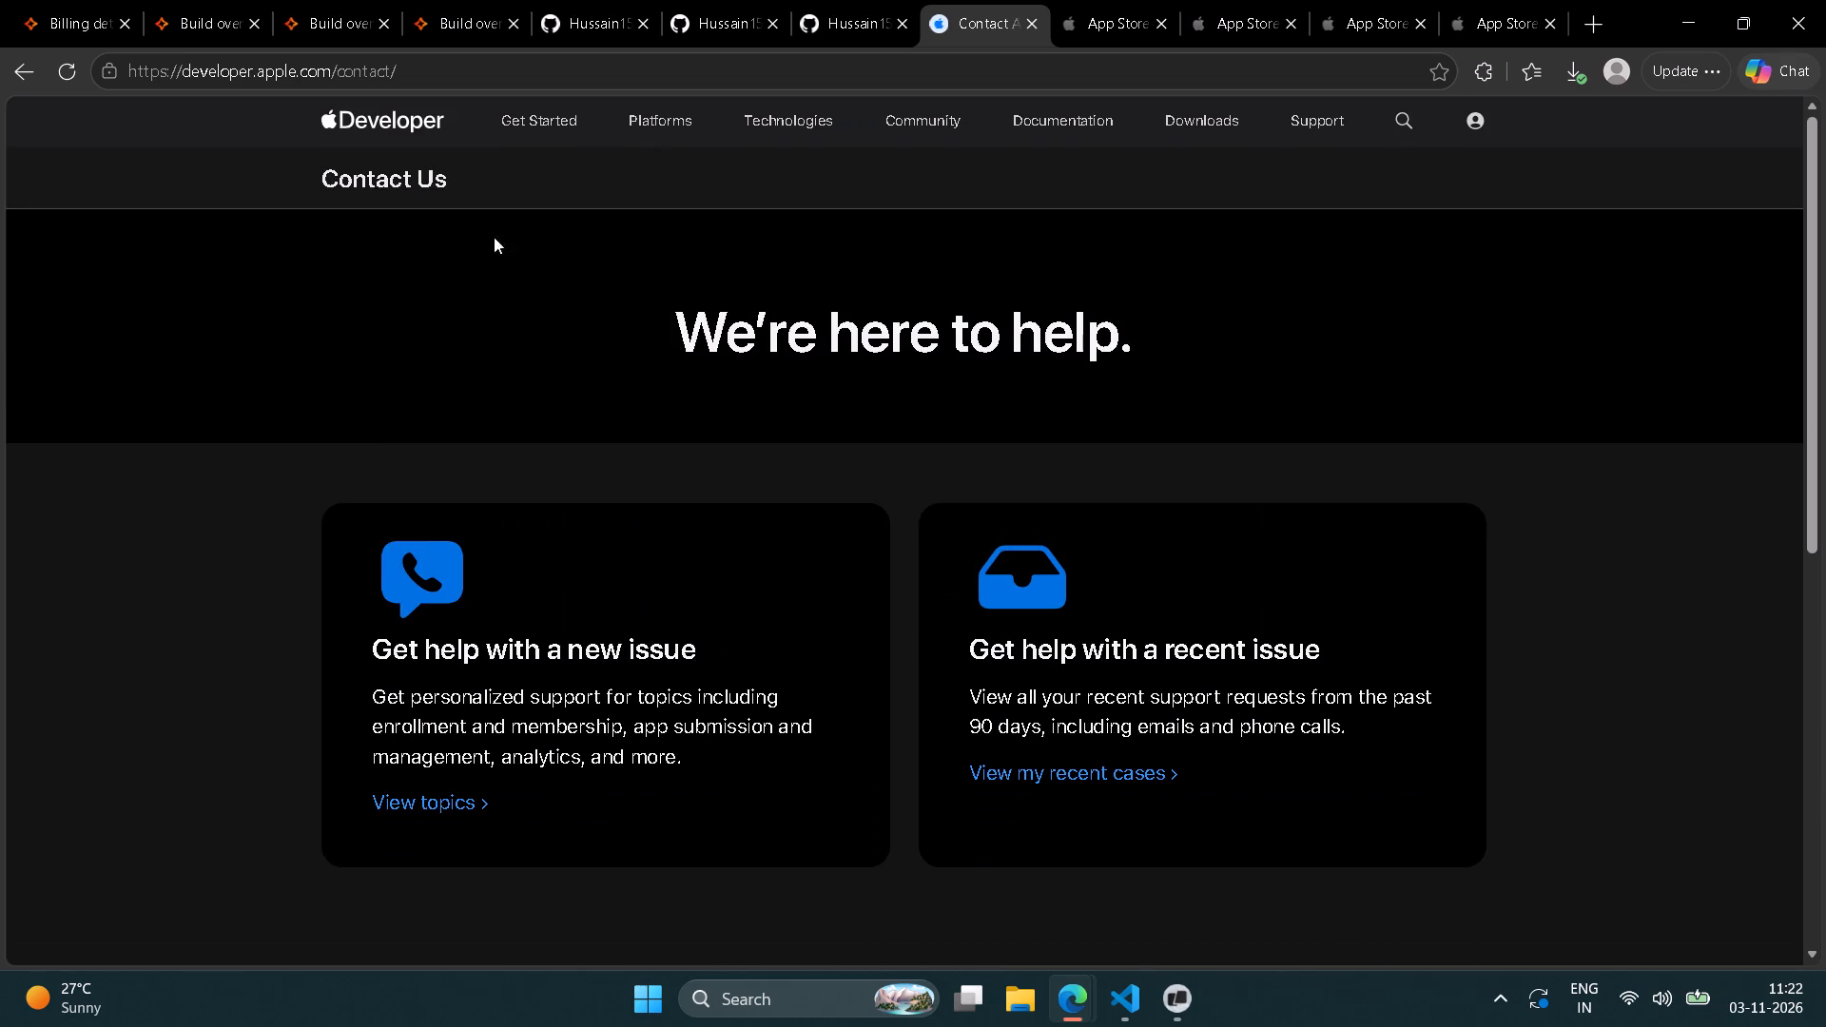
{"action": "left_click", "coordinate": [462, 799]}
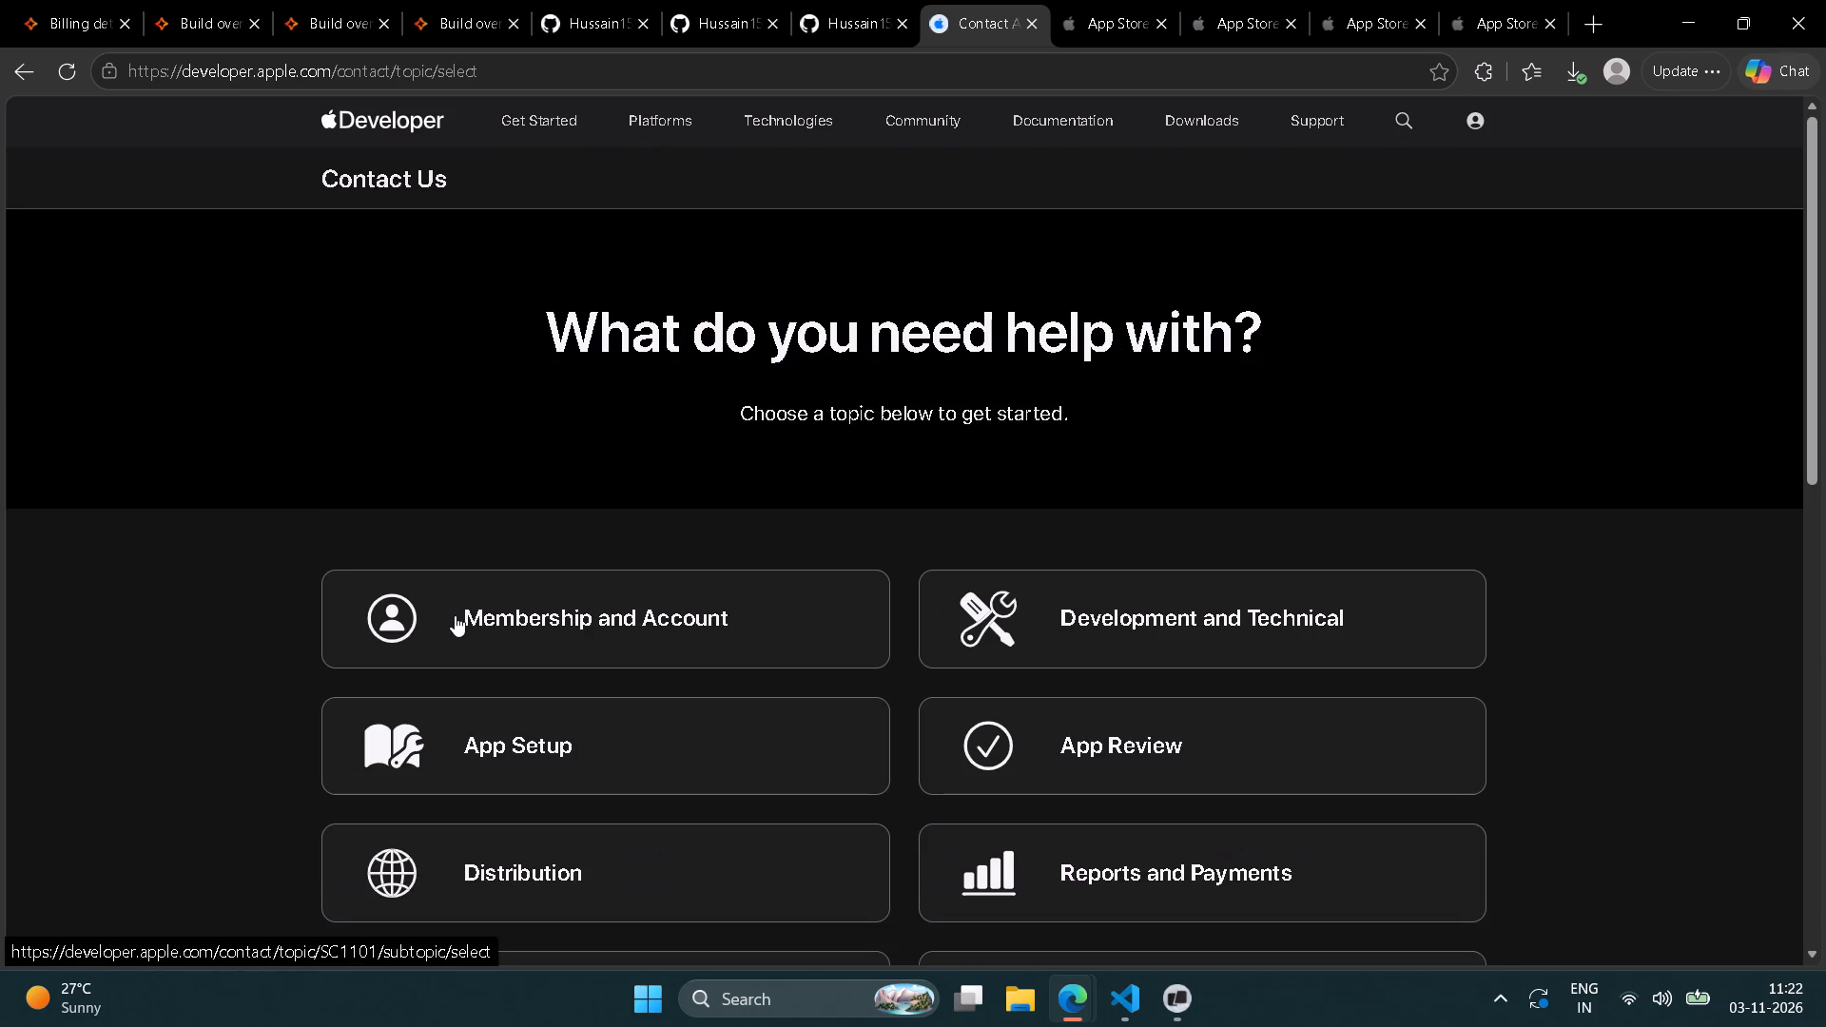
{"action": "left_click", "coordinate": [1076, 735]}
{"action": "scroll", "coordinate": [643, 537], "scroll_direction": "down", "scroll_amount": 1}
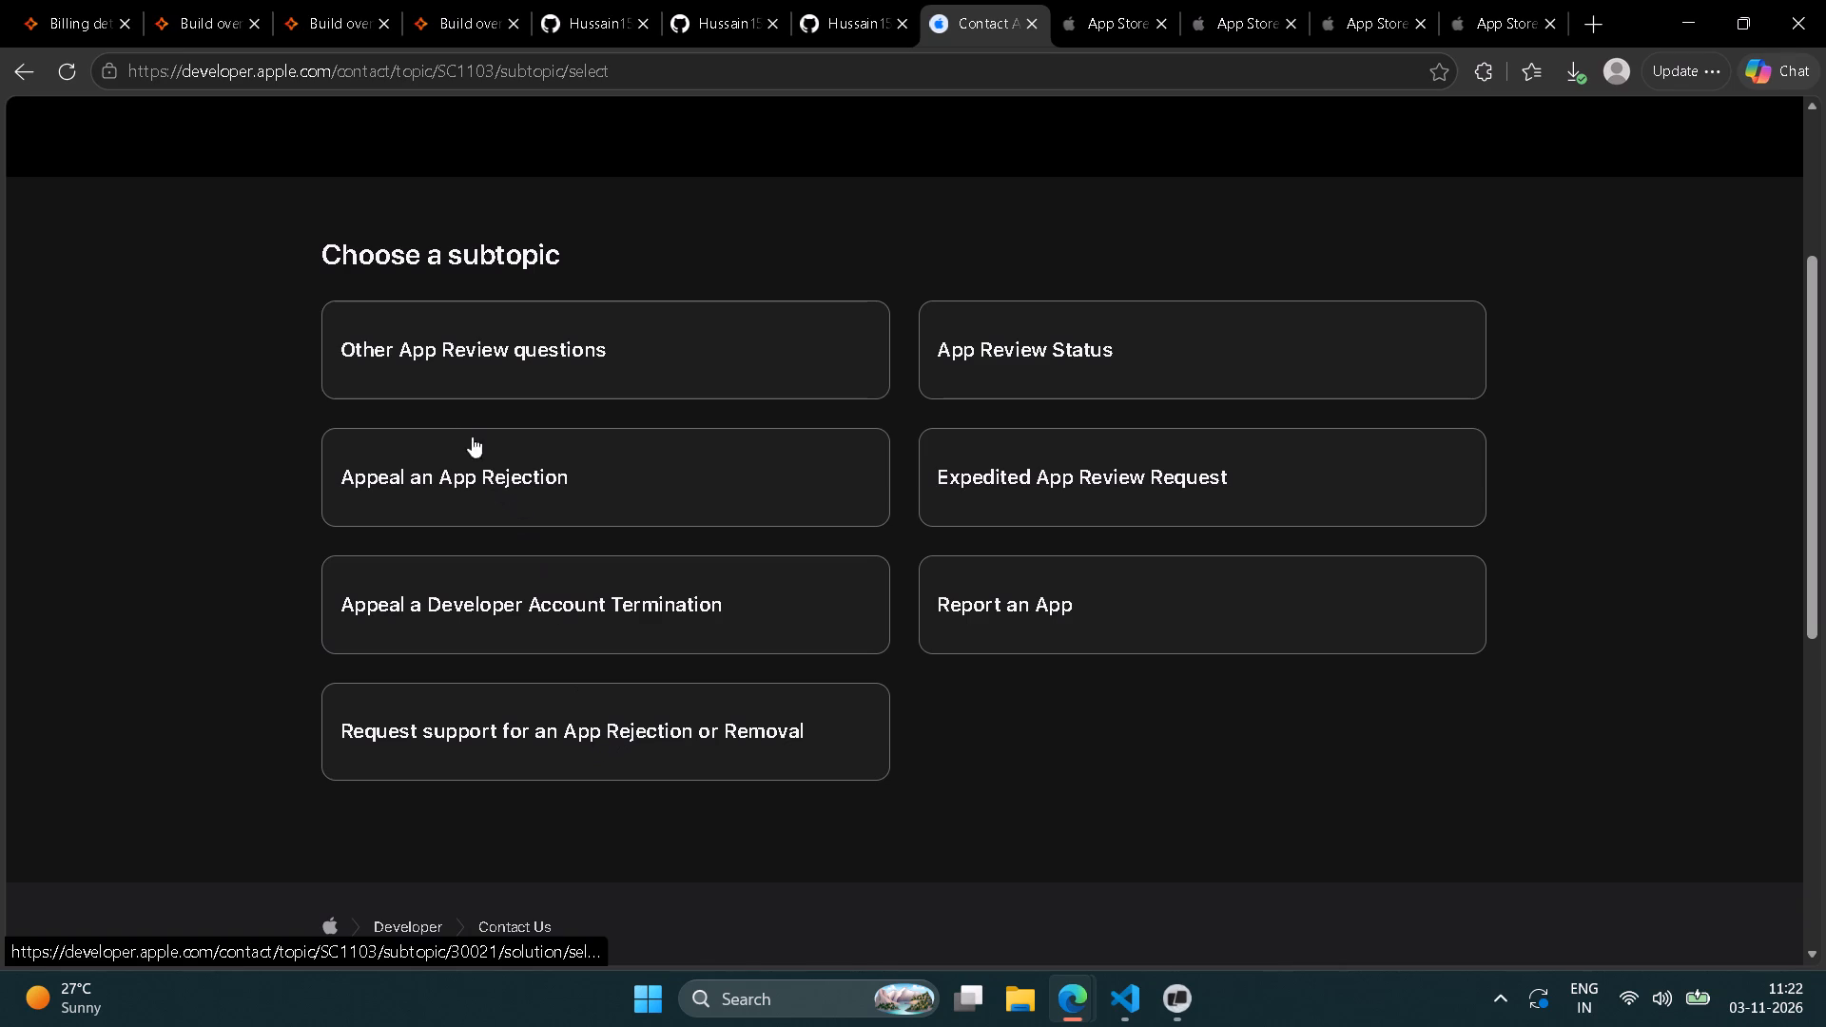
{"action": "left_click", "coordinate": [1040, 361]}
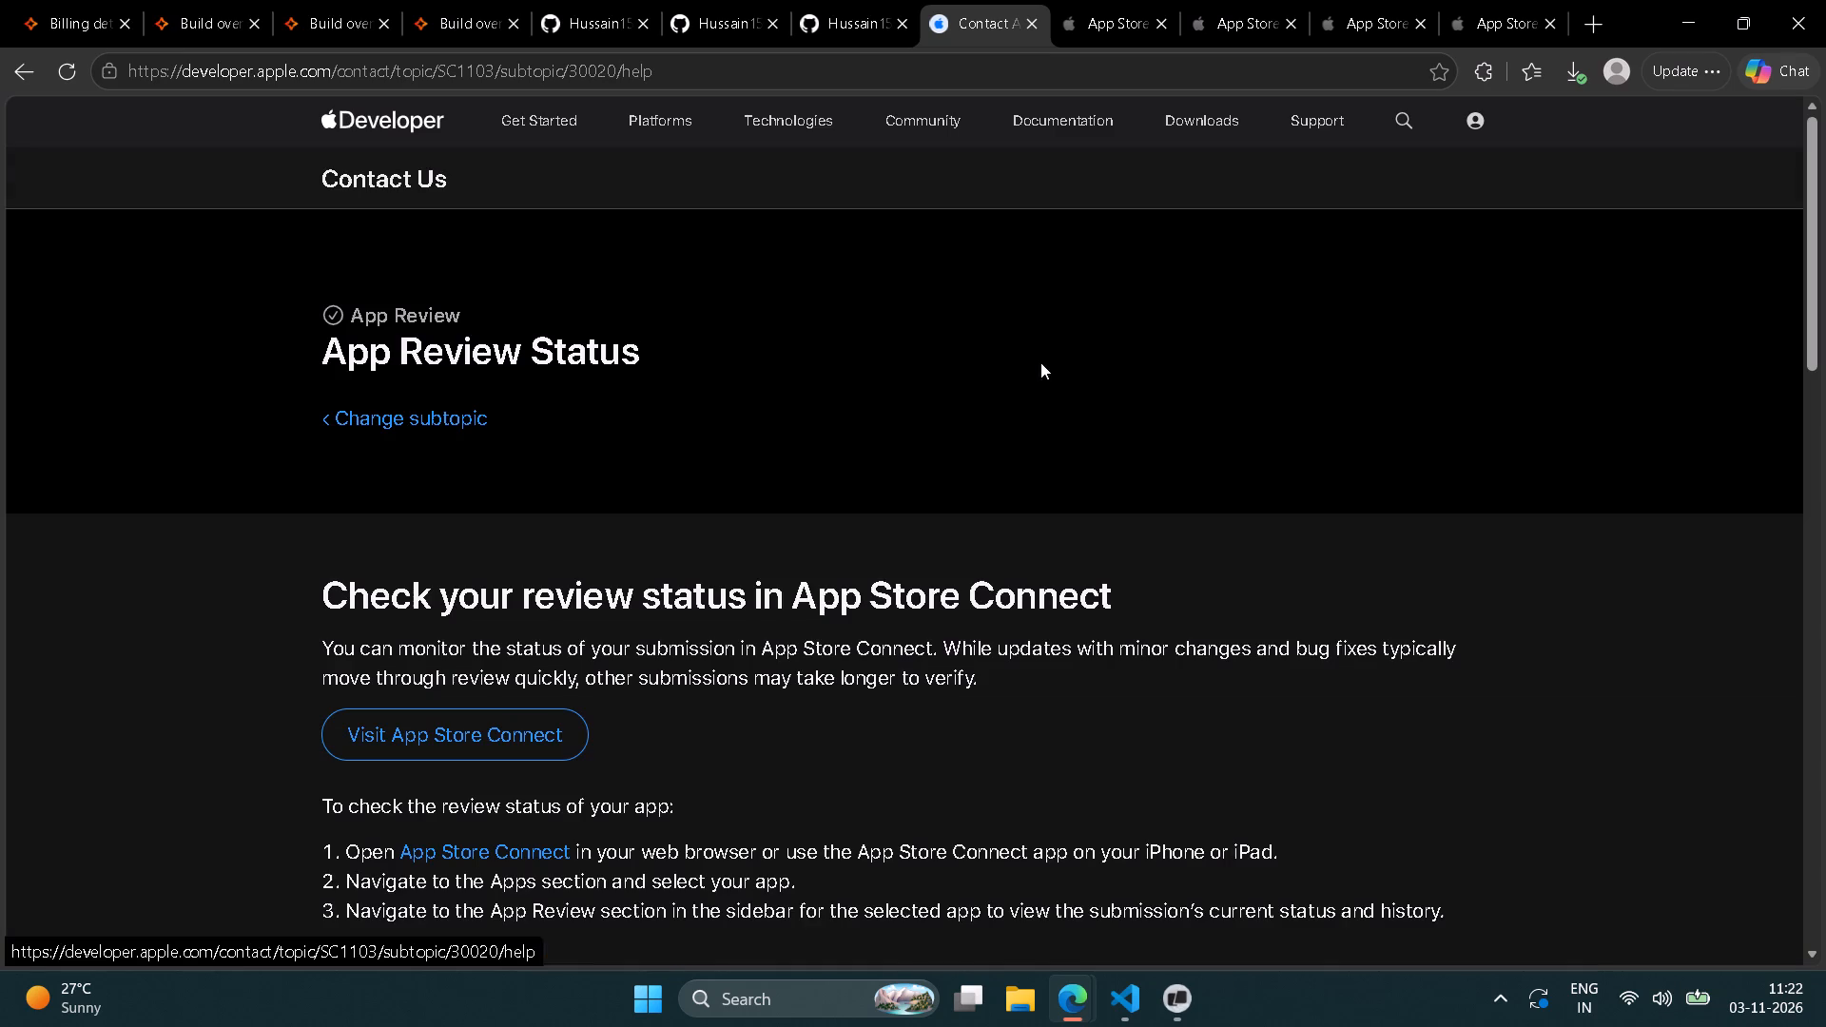
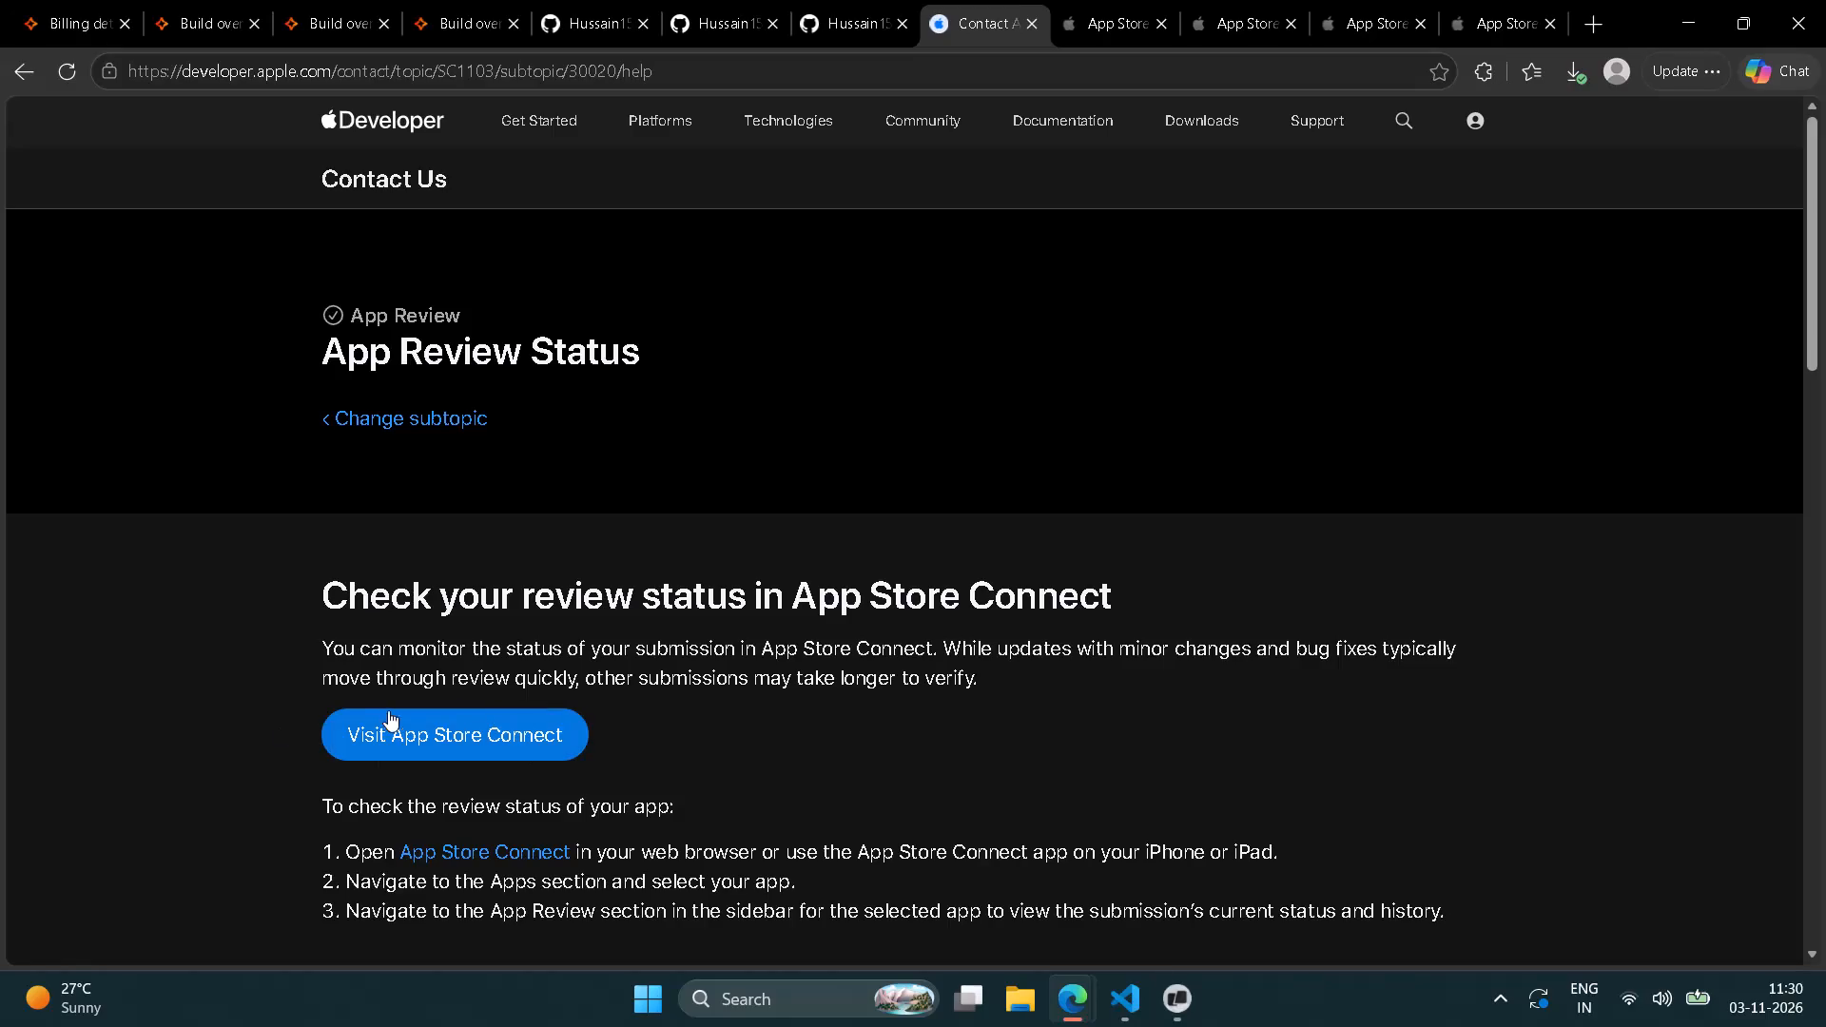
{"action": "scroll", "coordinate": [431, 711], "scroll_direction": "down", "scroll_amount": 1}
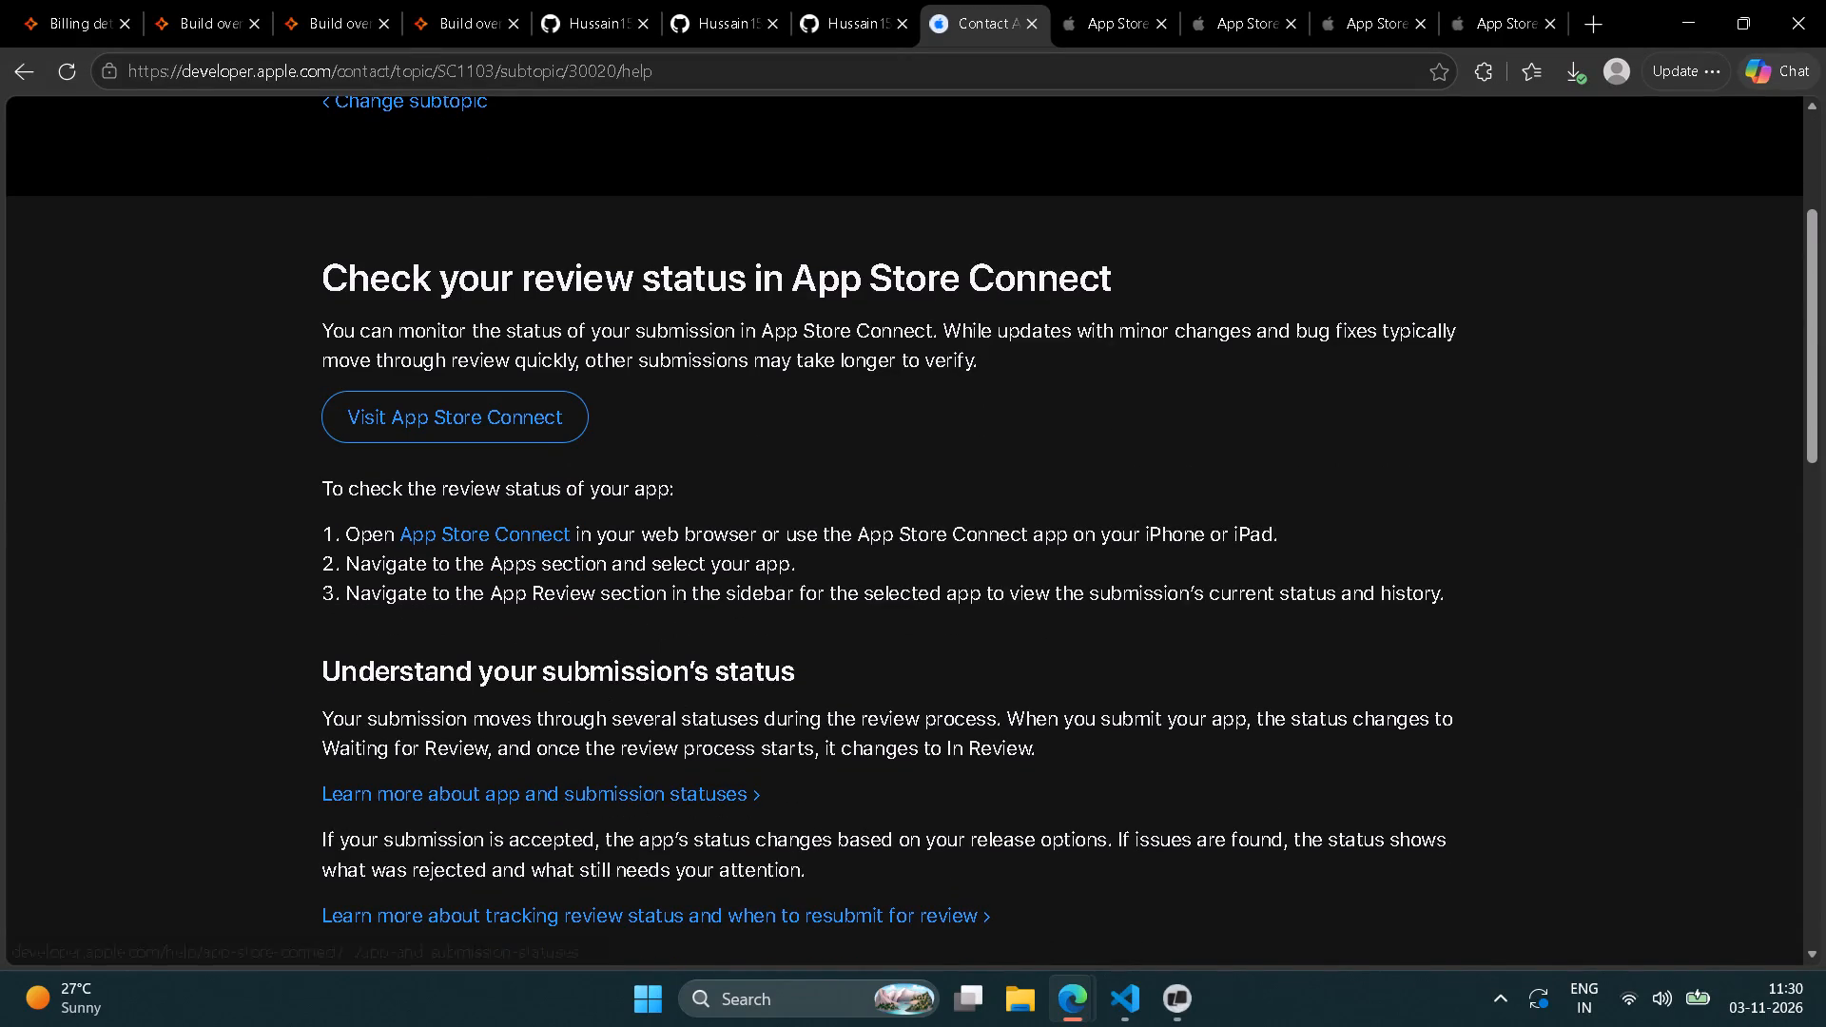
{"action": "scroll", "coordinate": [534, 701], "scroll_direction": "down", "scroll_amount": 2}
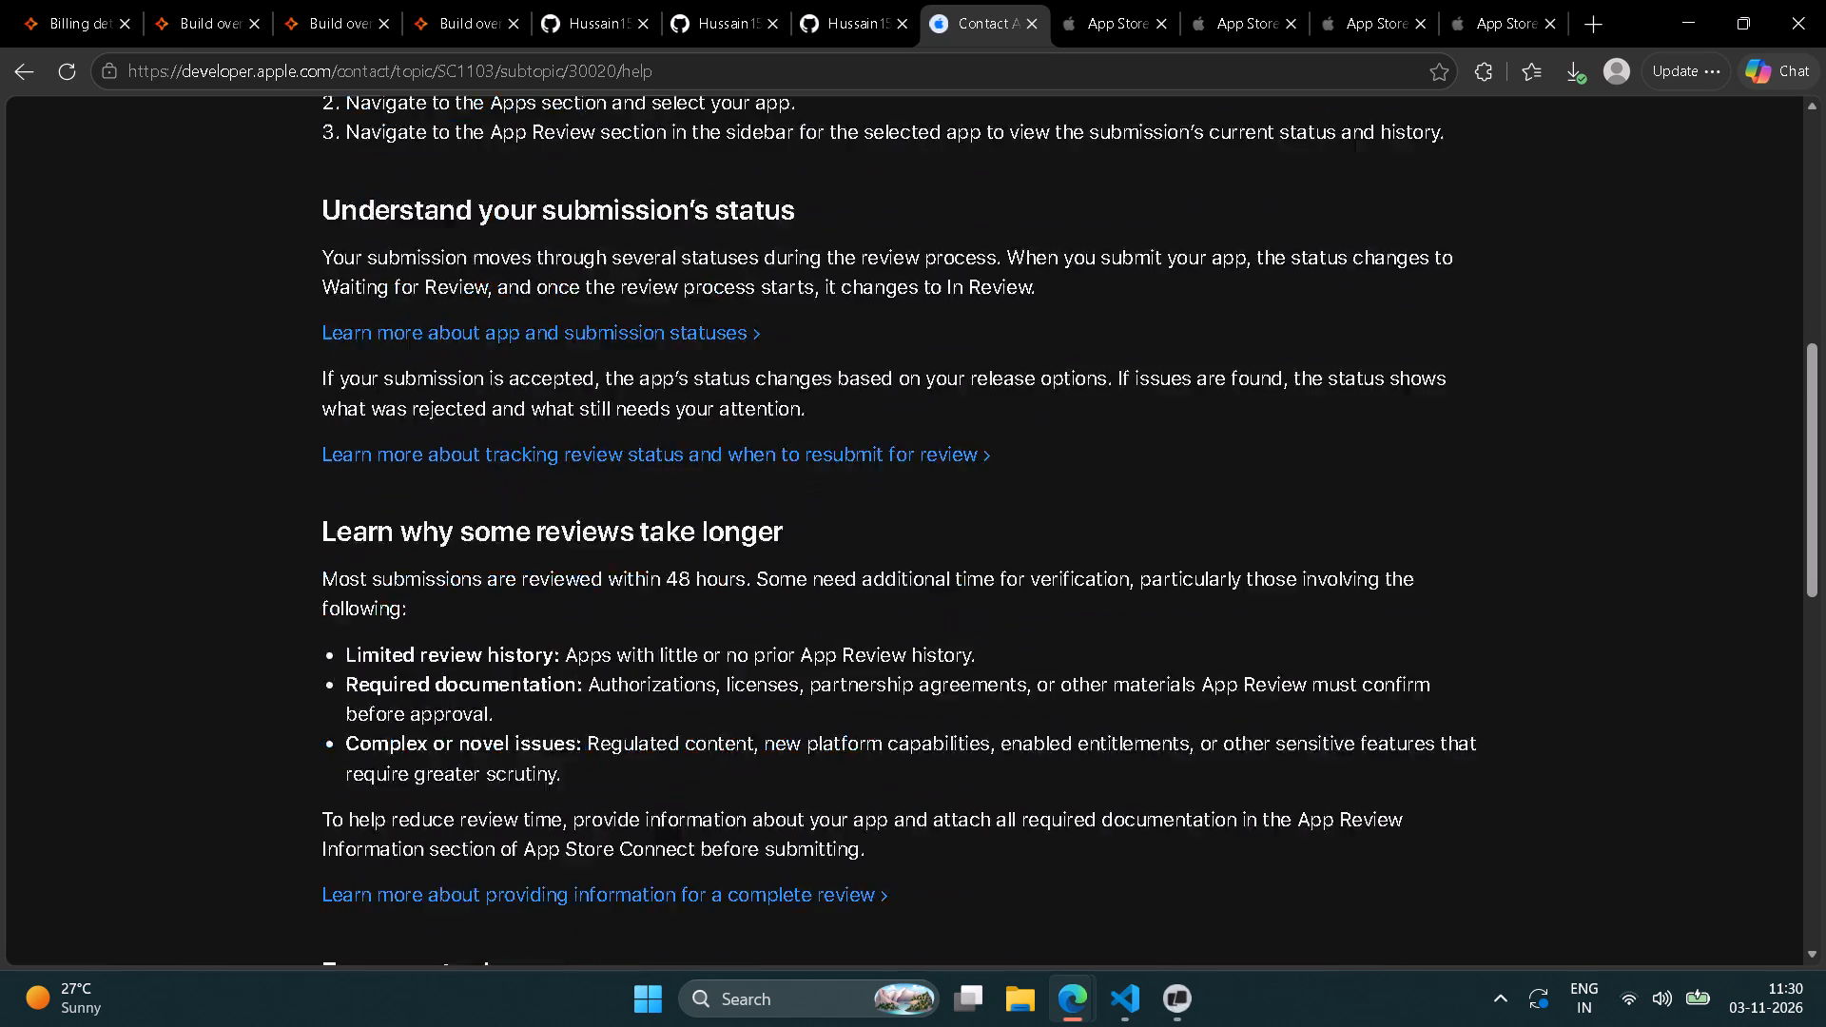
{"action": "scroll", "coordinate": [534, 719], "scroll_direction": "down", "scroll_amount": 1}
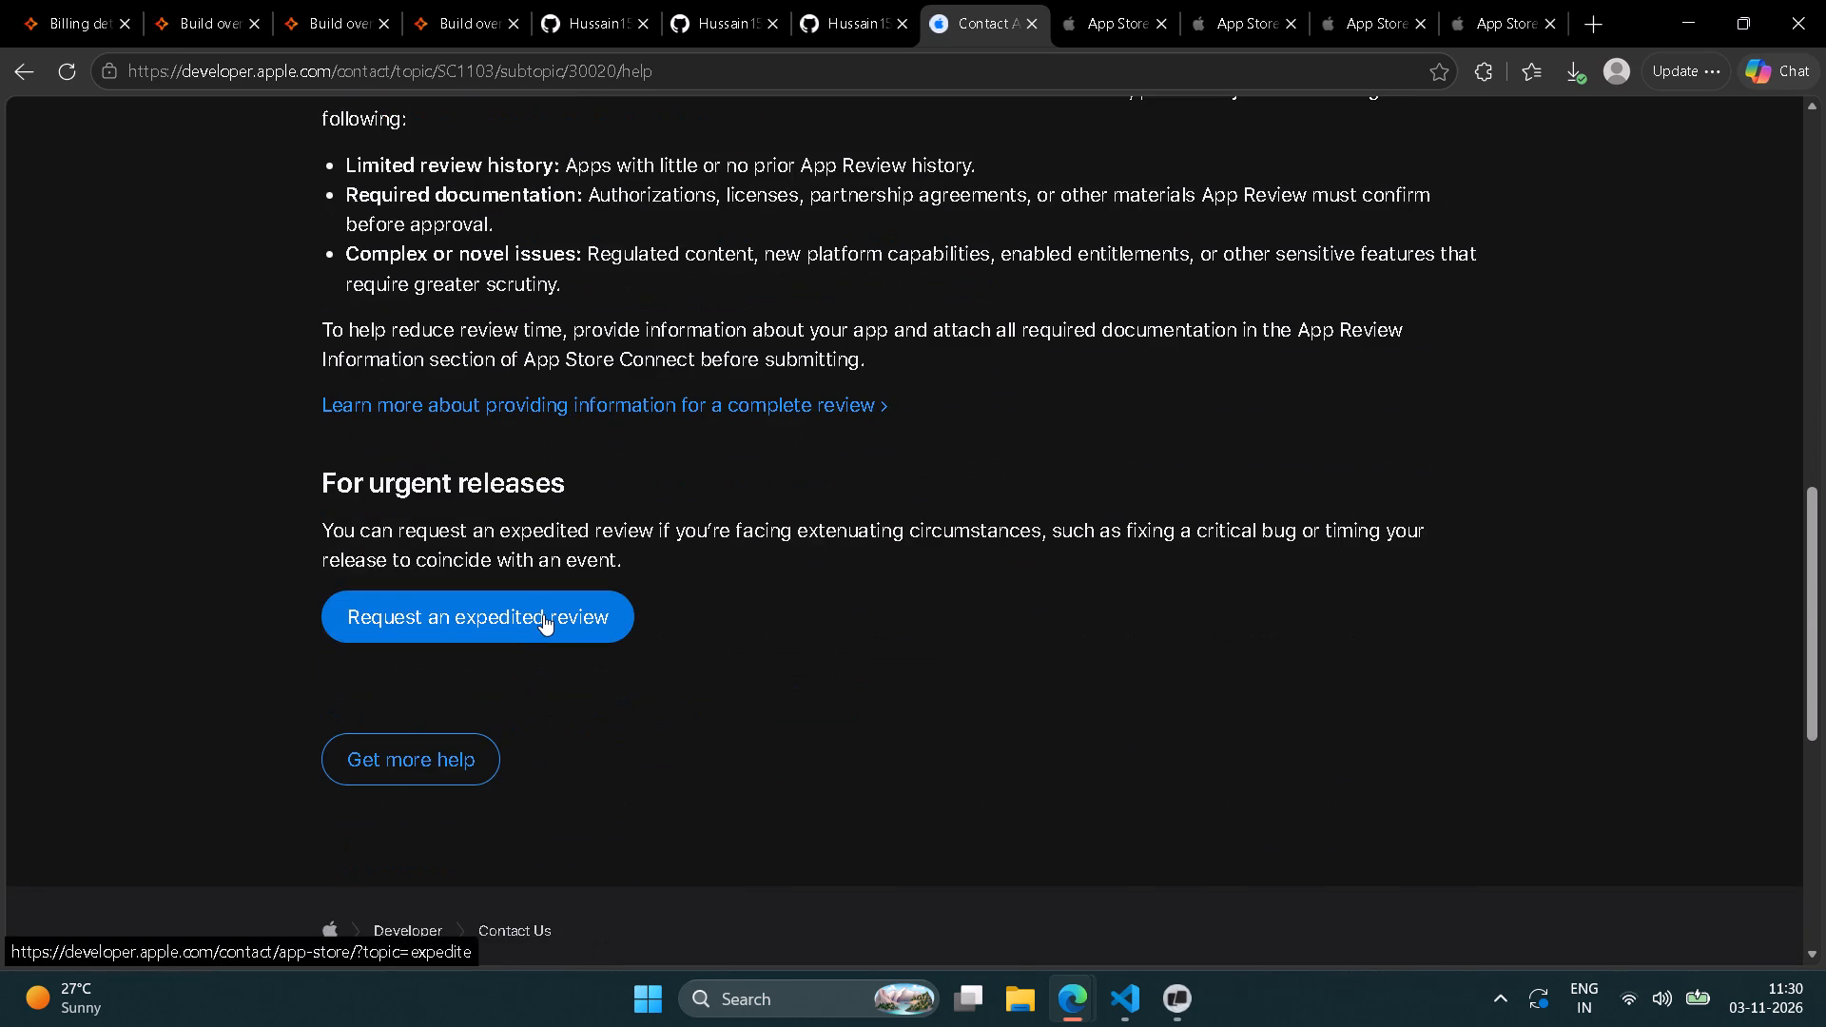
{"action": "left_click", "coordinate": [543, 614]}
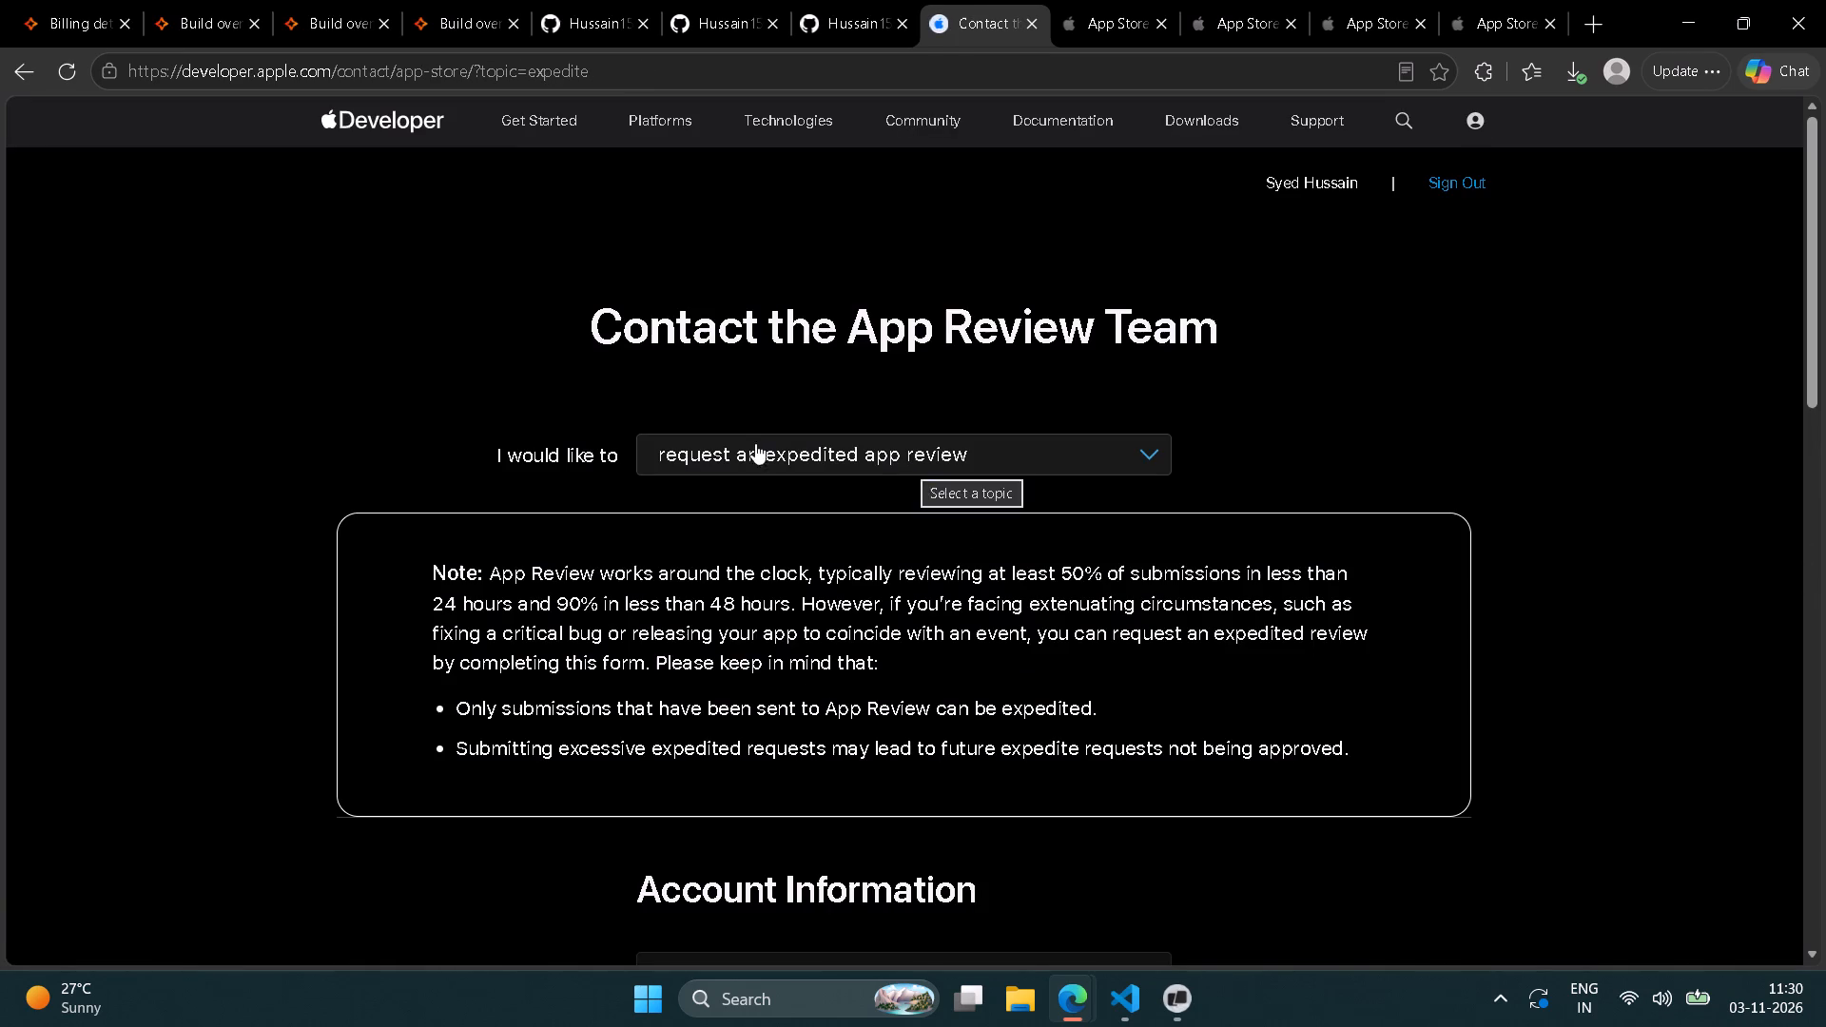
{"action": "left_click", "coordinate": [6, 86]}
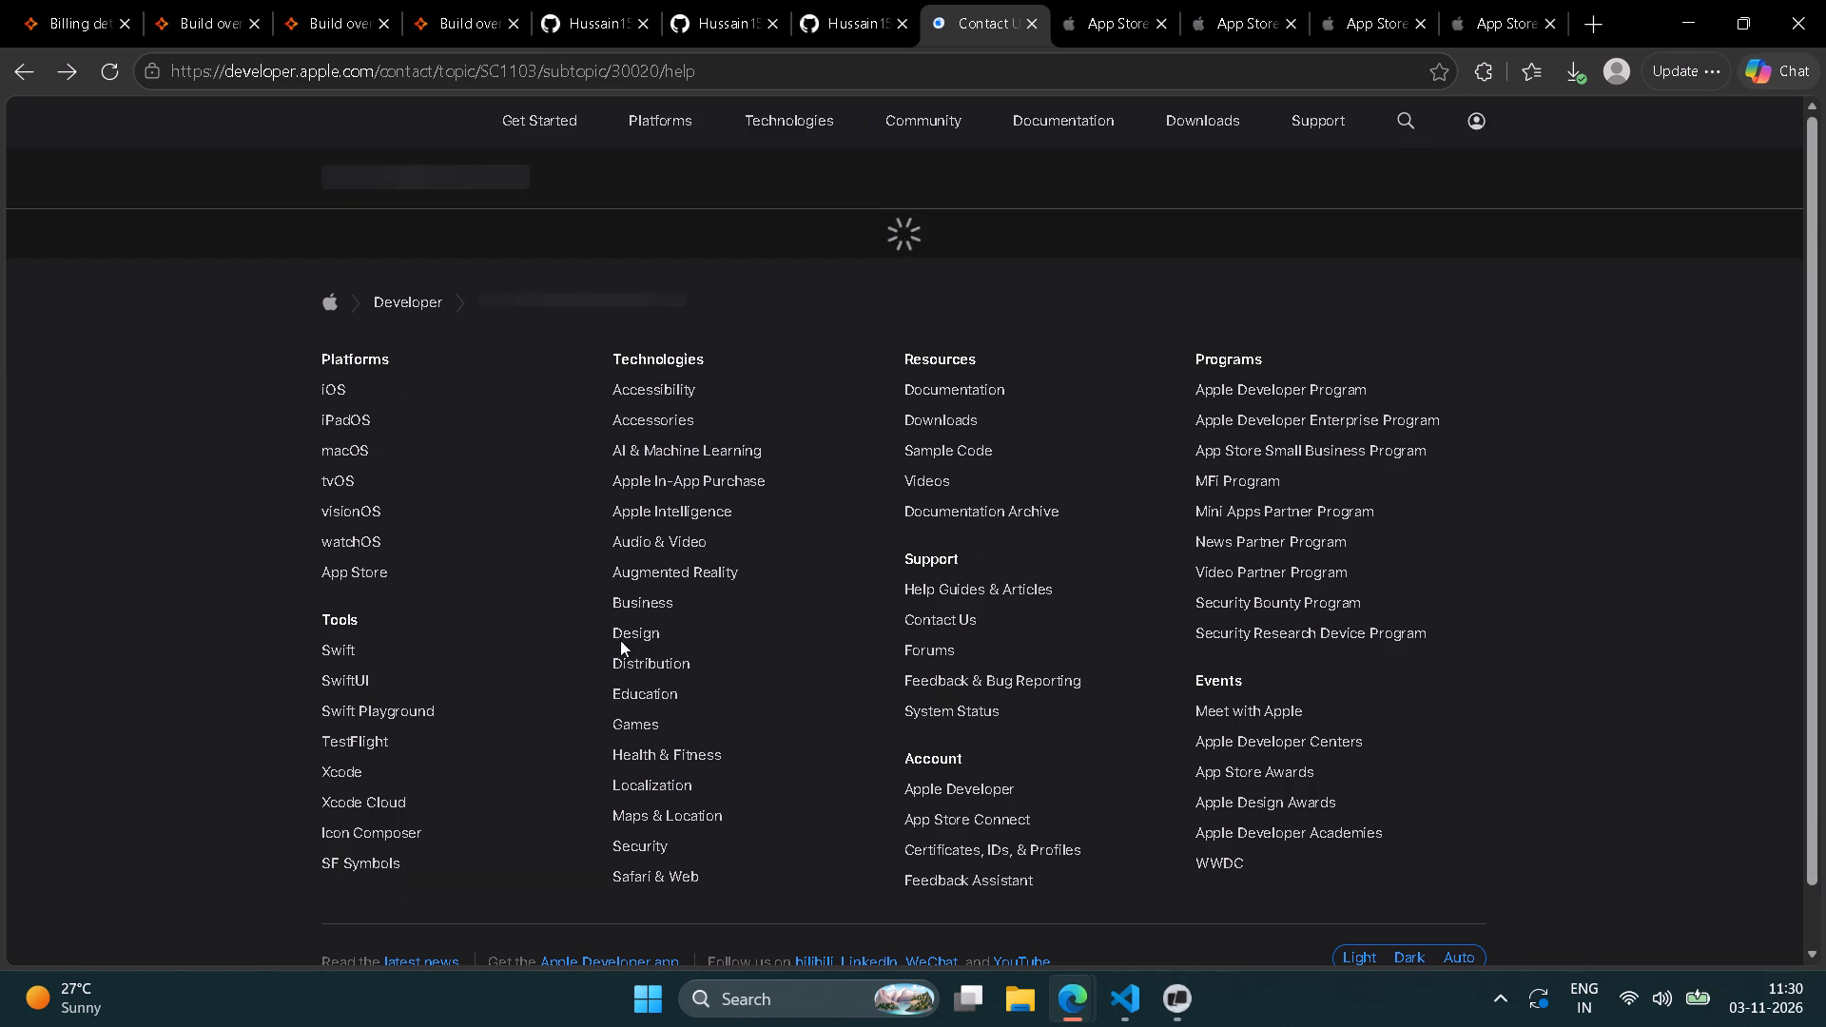
Open the expedited review request form from the App Review Status page and choose the topic "request an expedited app review".
{"action": "scroll", "coordinate": [716, 669], "scroll_direction": "down", "scroll_amount": 4}
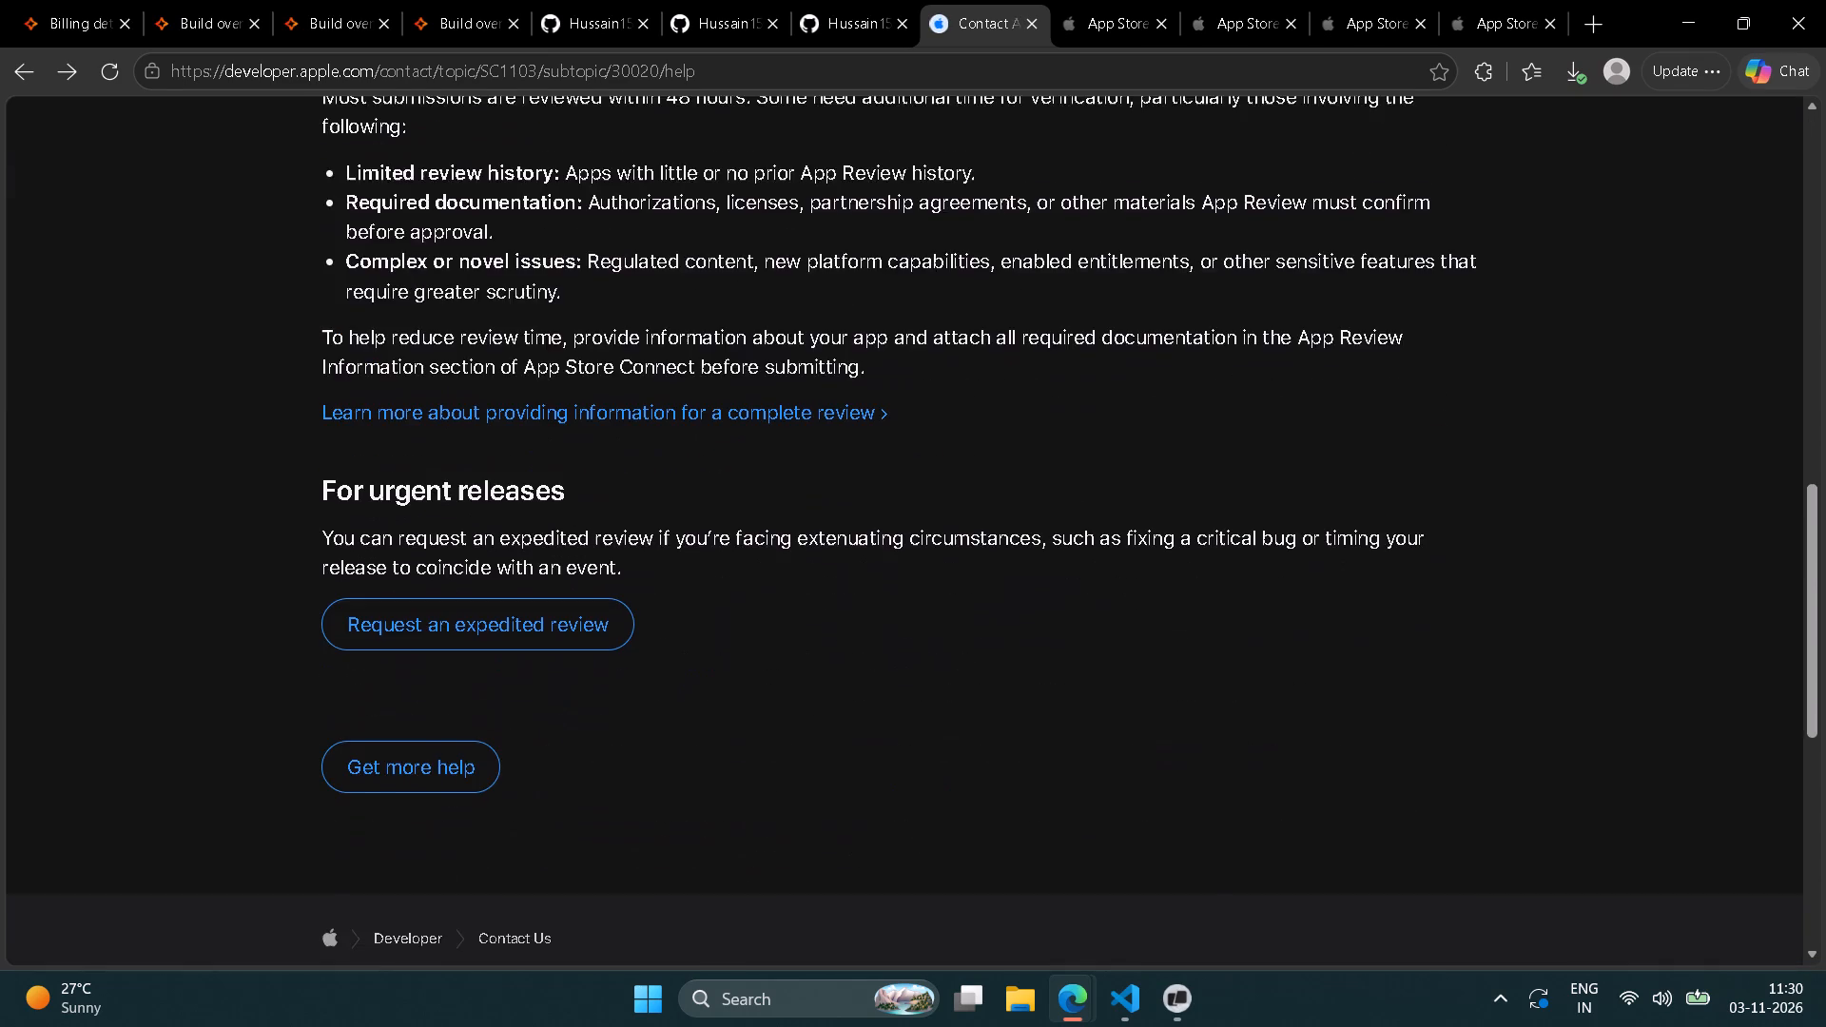
{"action": "scroll", "coordinate": [716, 669], "scroll_direction": "down", "scroll_amount": 1}
{"action": "scroll", "coordinate": [716, 669], "scroll_direction": "up", "scroll_amount": 1}
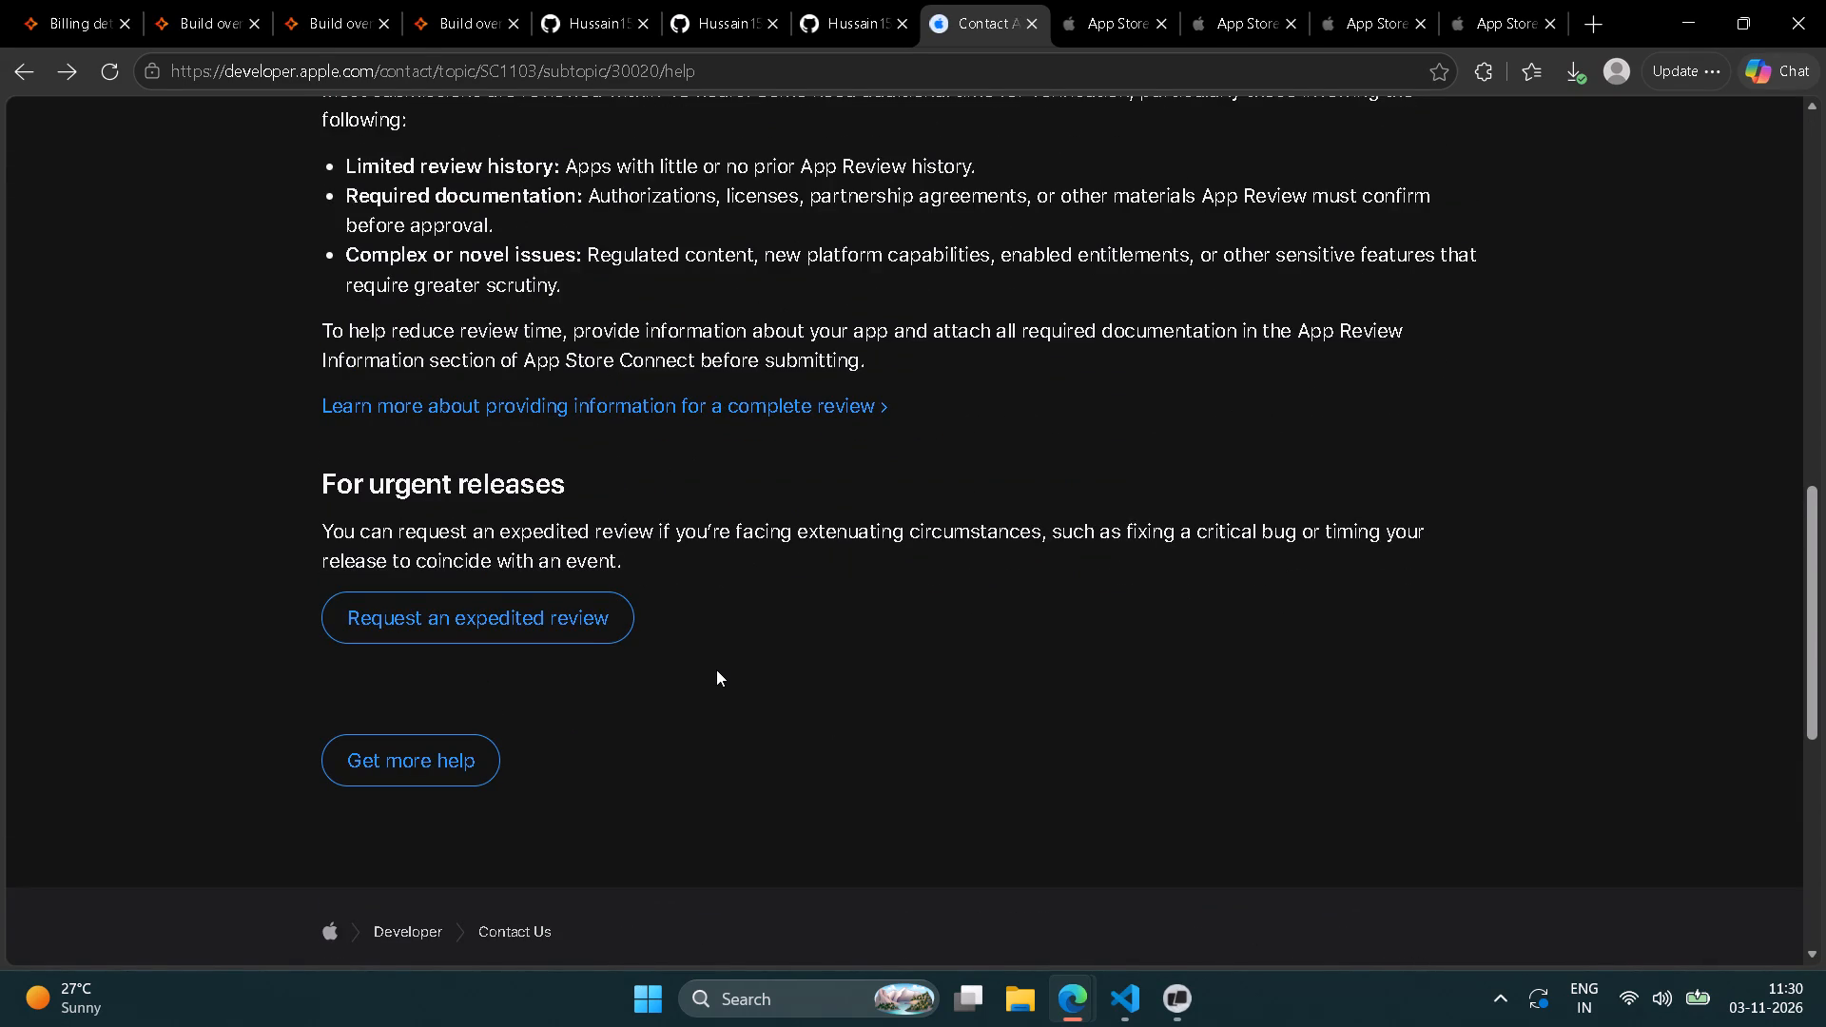
{"action": "left_click", "coordinate": [556, 619]}
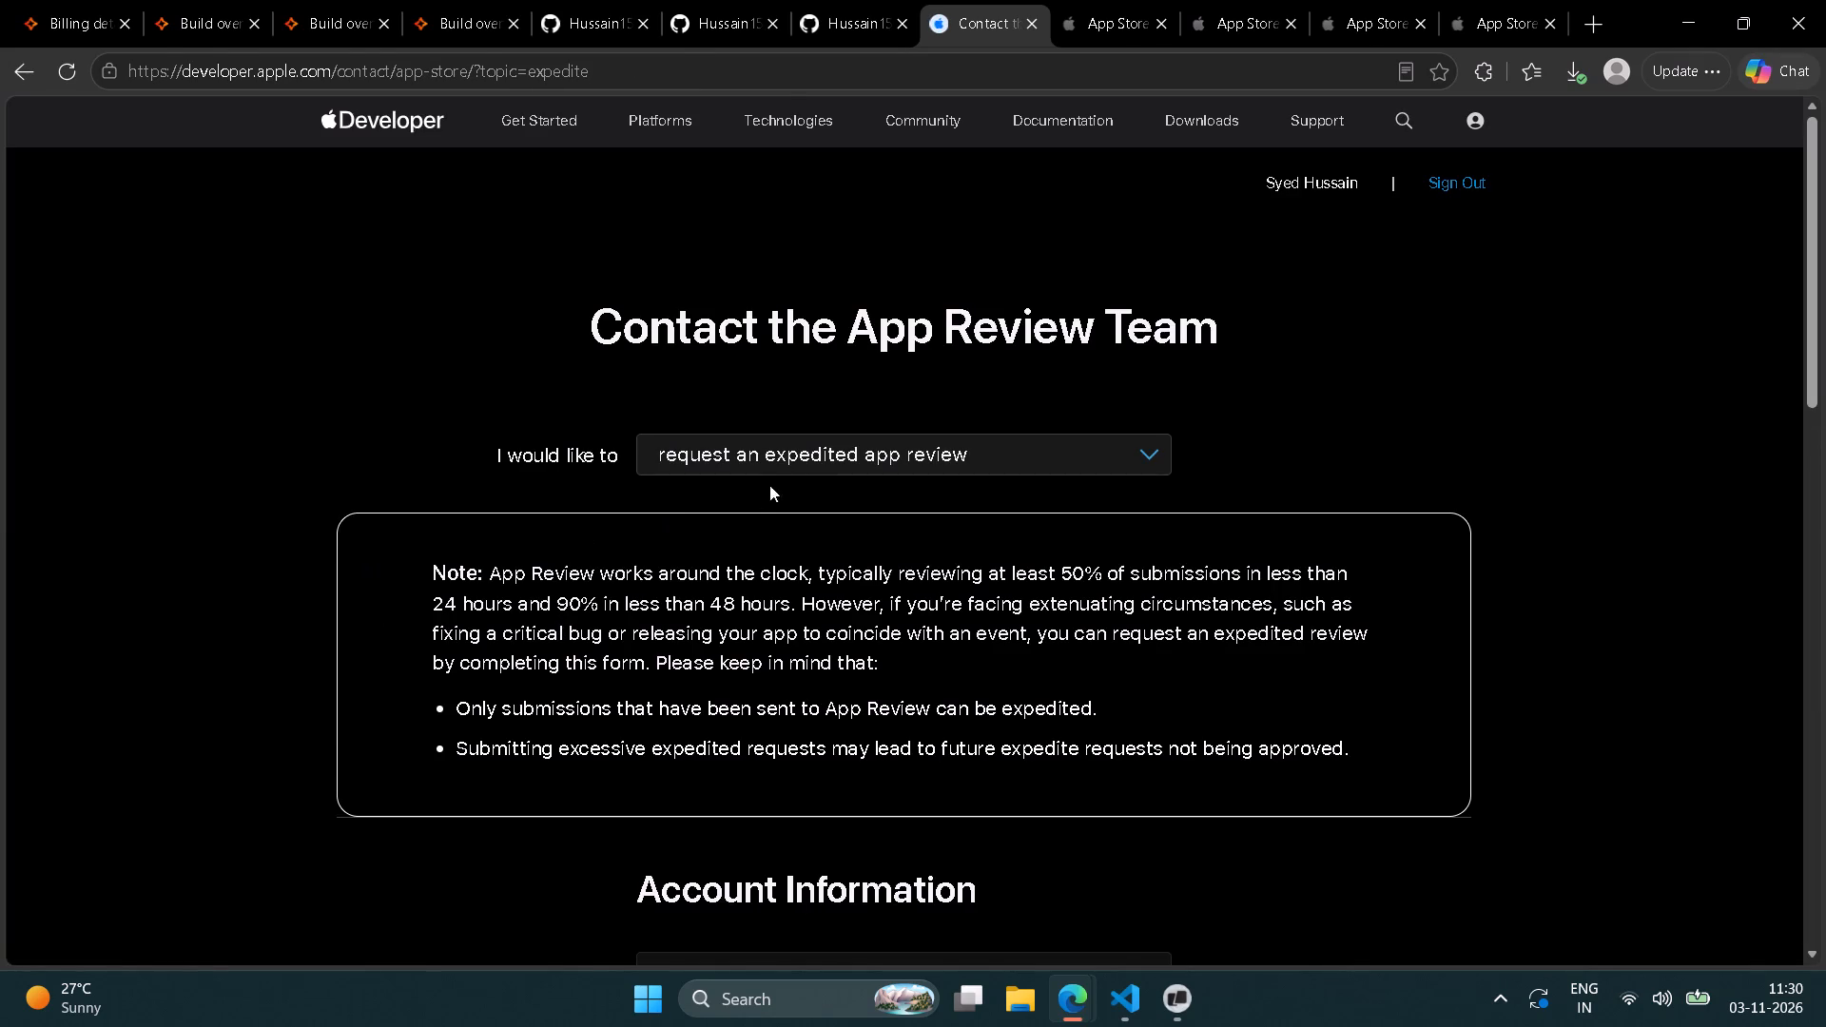
{"action": "left_click", "coordinate": [796, 461]}
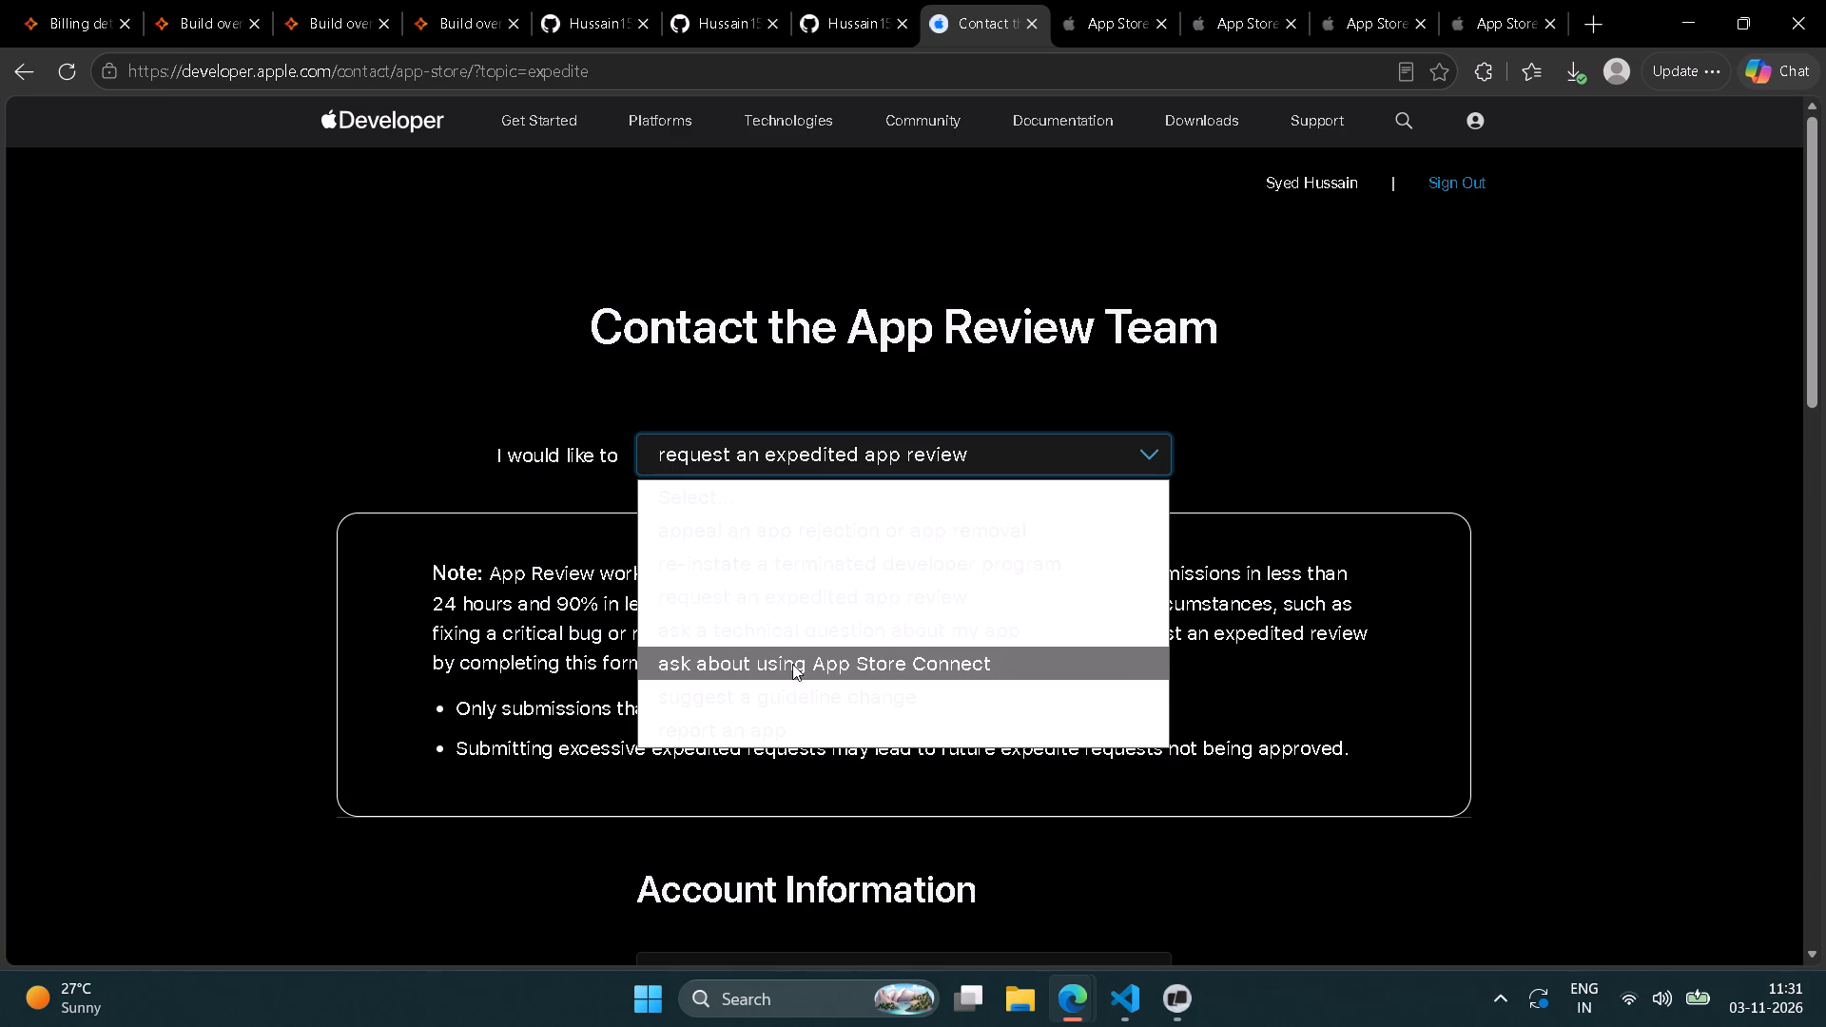
{"action": "left_click", "coordinate": [796, 602]}
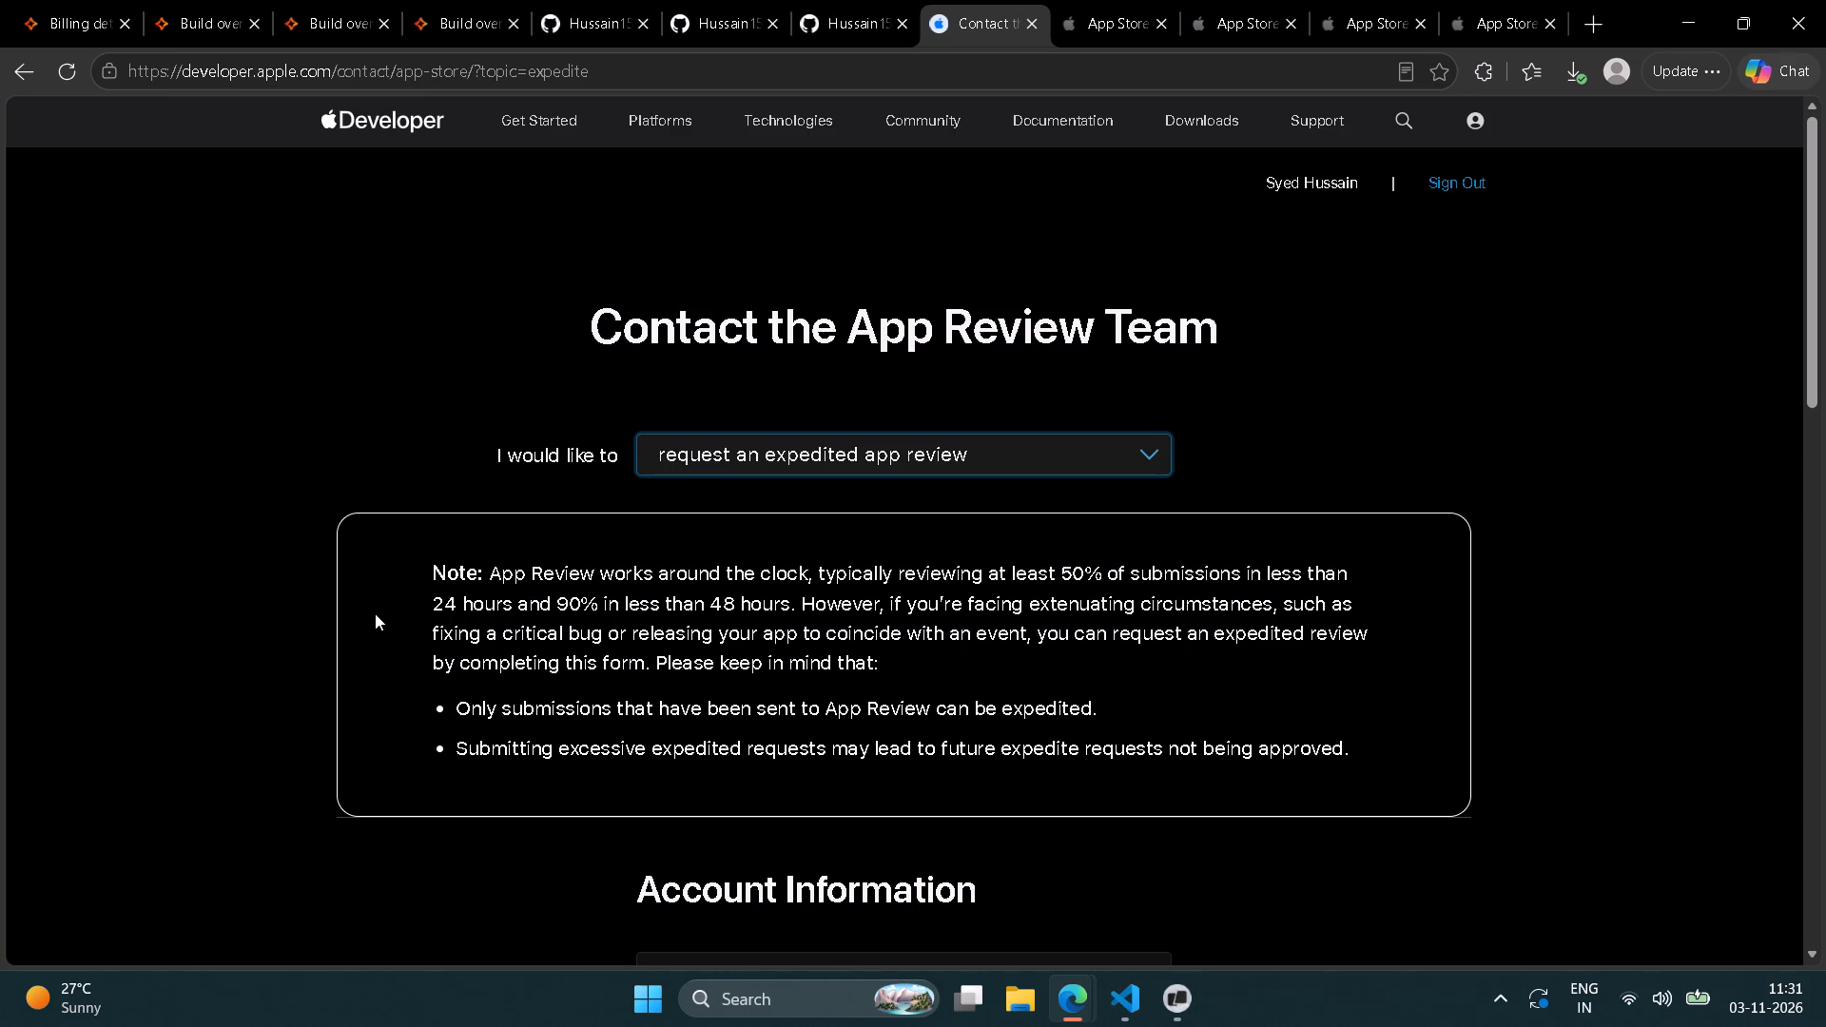
In the form's App Information section, choose PMS - ERP Venture LLP as the app name and iOS as the platform.
{"action": "scroll", "coordinate": [375, 613], "scroll_direction": "down", "scroll_amount": 1}
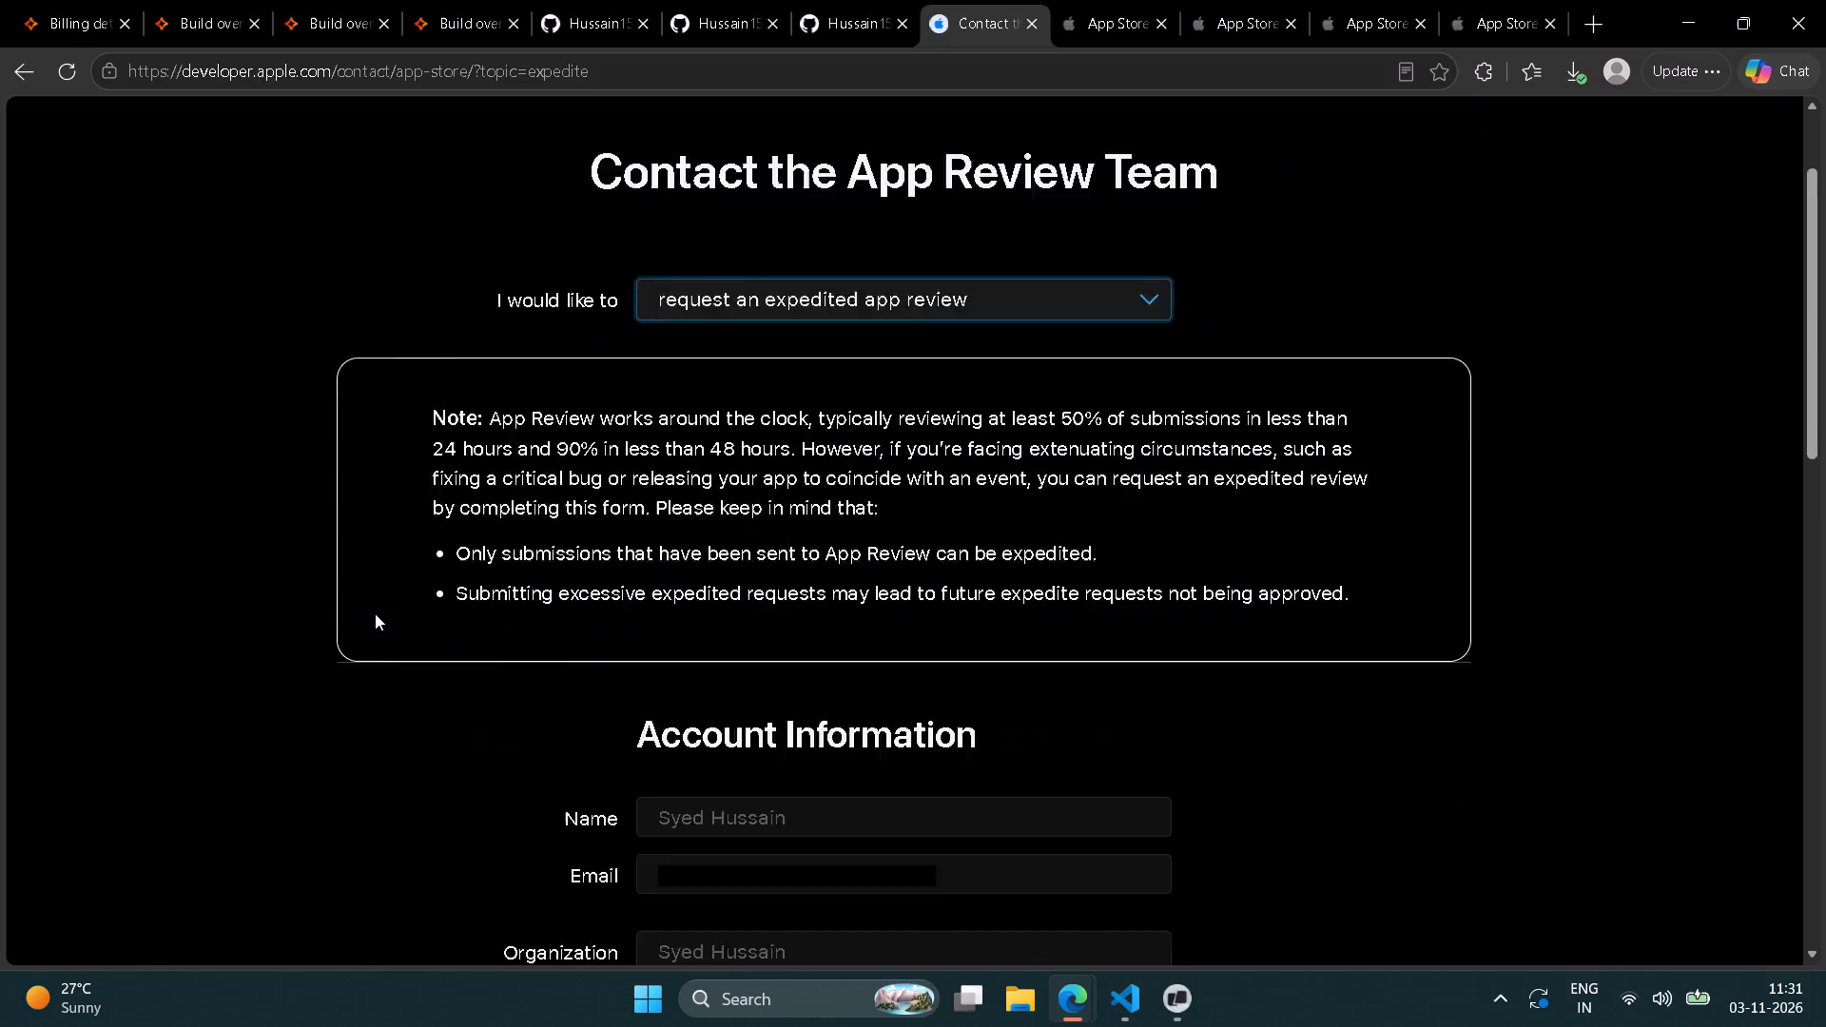
{"action": "scroll", "coordinate": [375, 613], "scroll_direction": "down", "scroll_amount": 2}
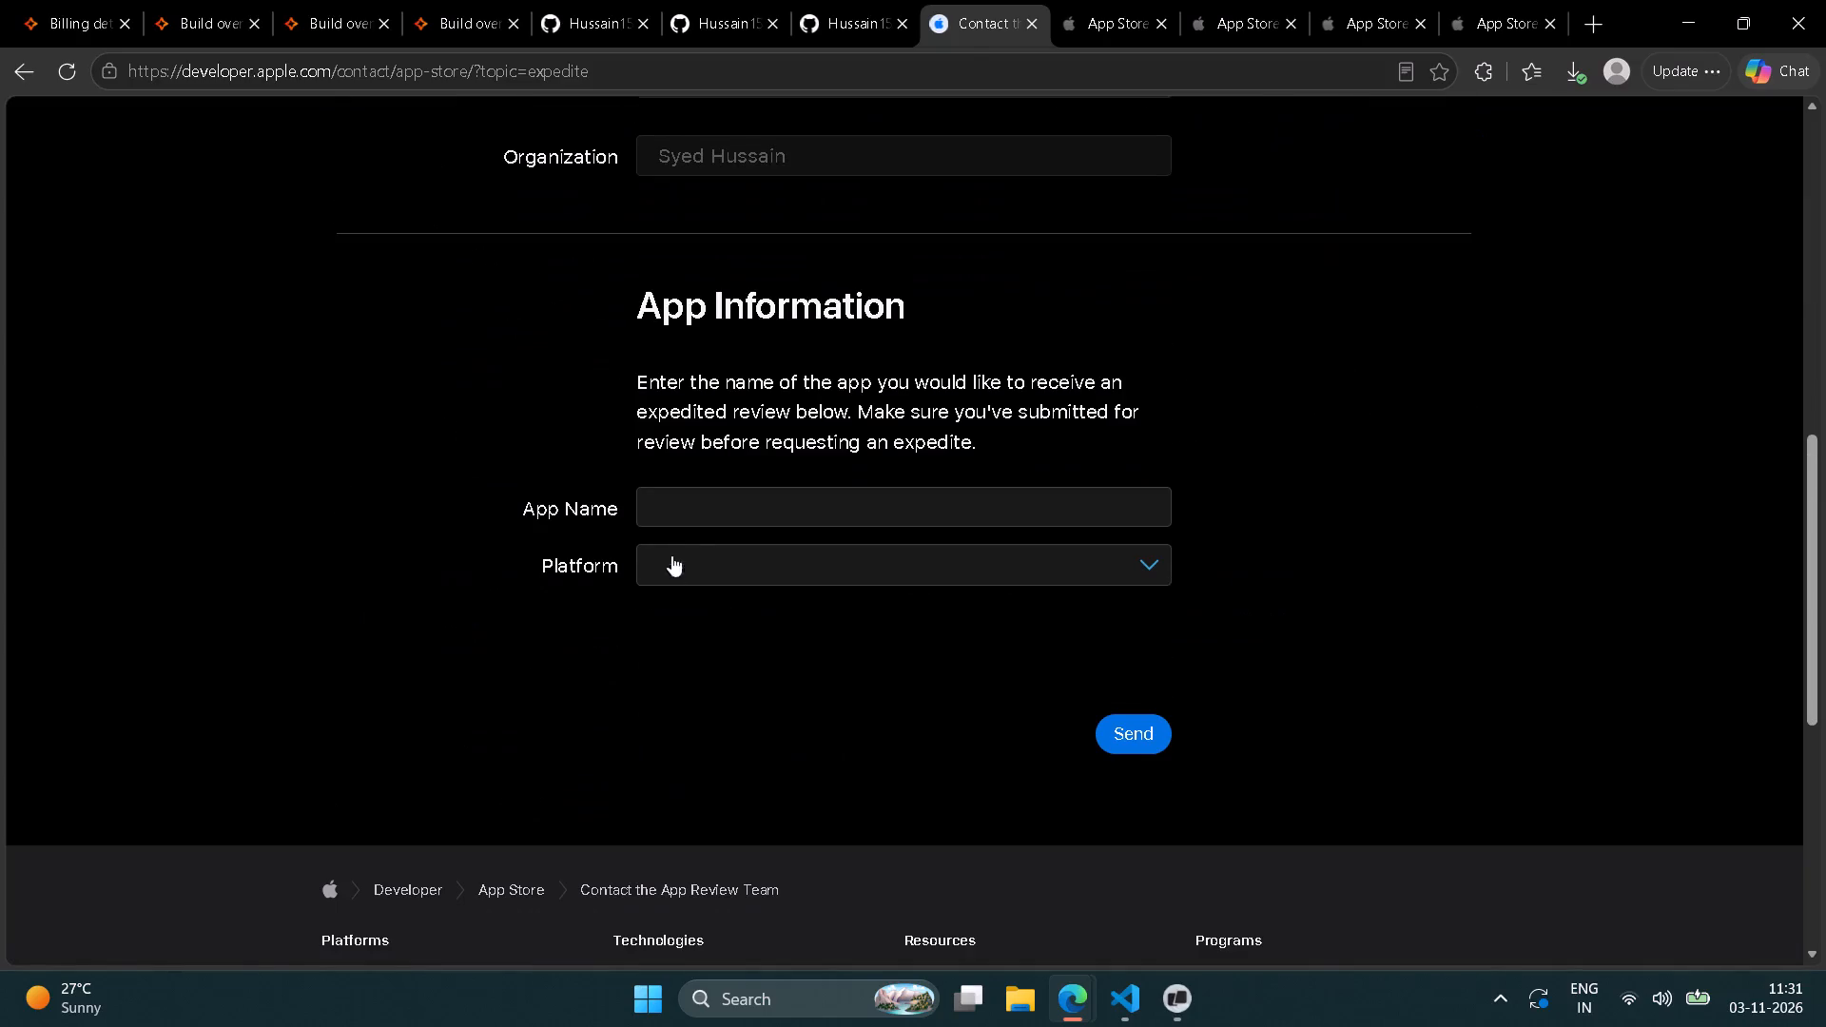
{"action": "left_click", "coordinate": [674, 514]}
{"action": "left_click", "coordinate": [715, 560]}
{"action": "left_click", "coordinate": [719, 560]}
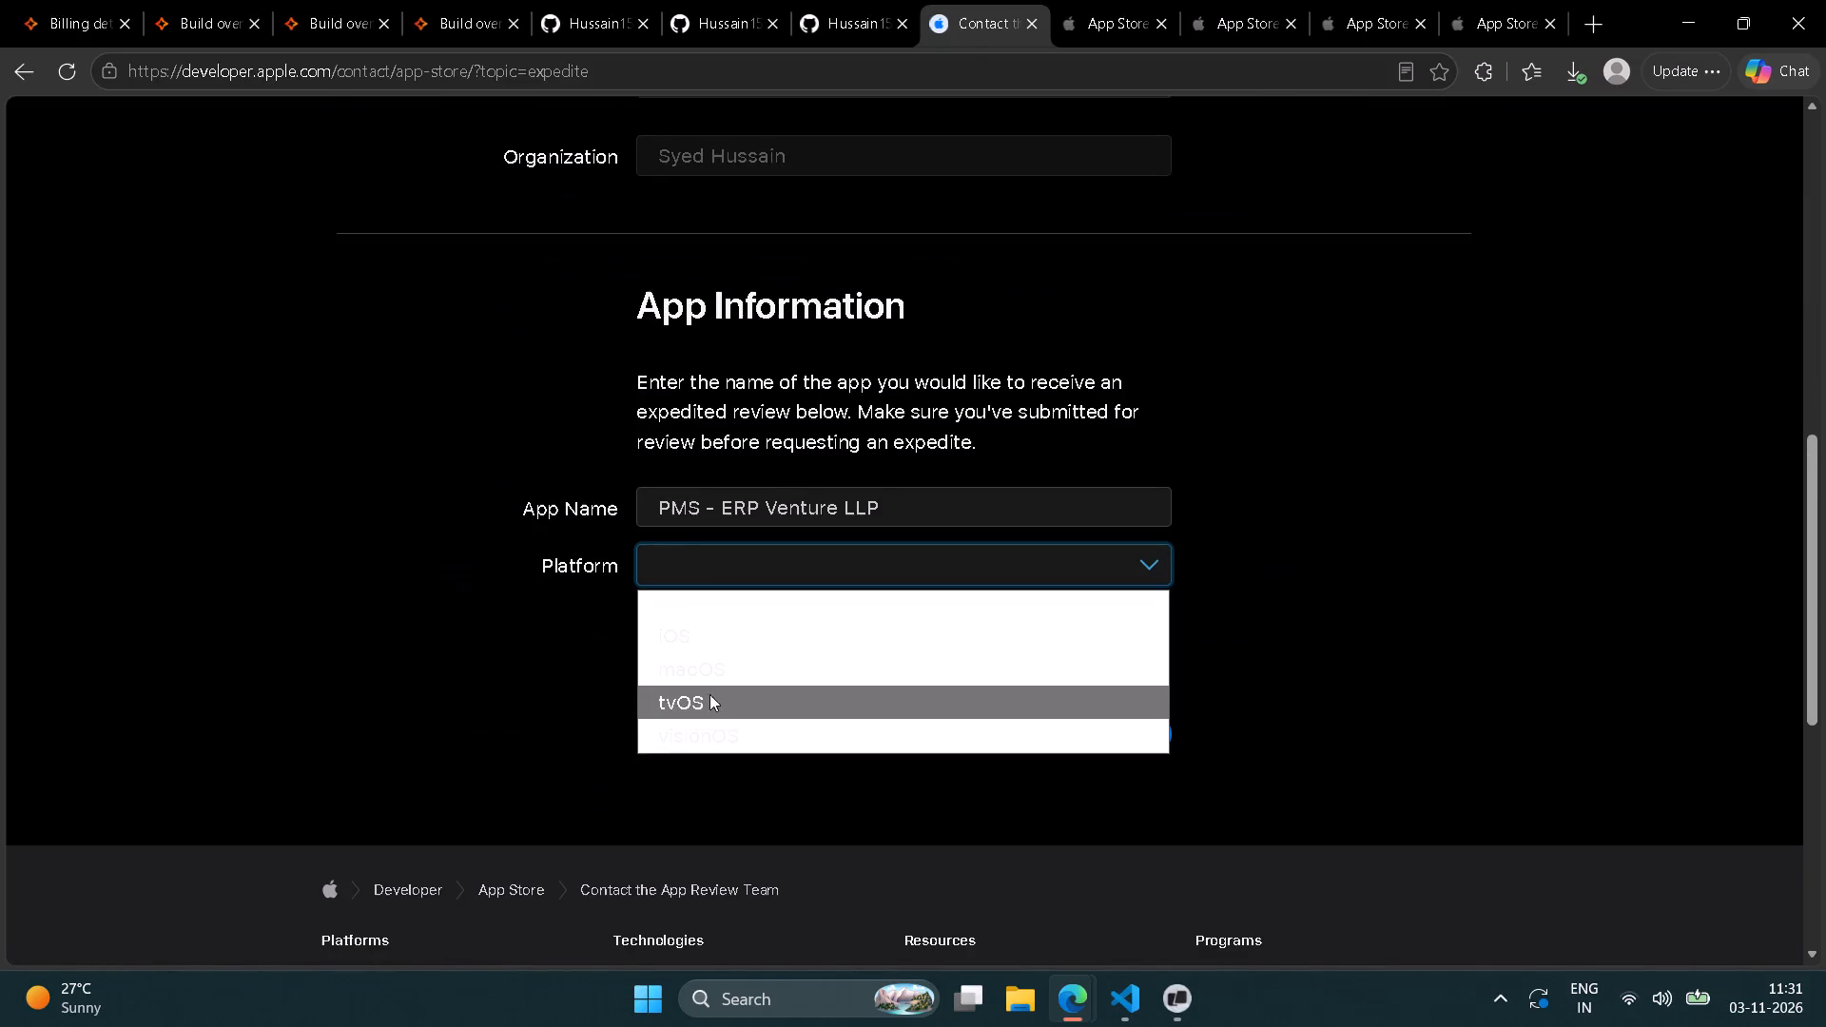
{"action": "left_click", "coordinate": [706, 635]}
Change the app name to IMS - ERP Venture LLP and send the expedited review request.
{"action": "scroll", "coordinate": [466, 608], "scroll_direction": "up", "scroll_amount": 3}
{"action": "scroll", "coordinate": [466, 608], "scroll_direction": "down", "scroll_amount": 3}
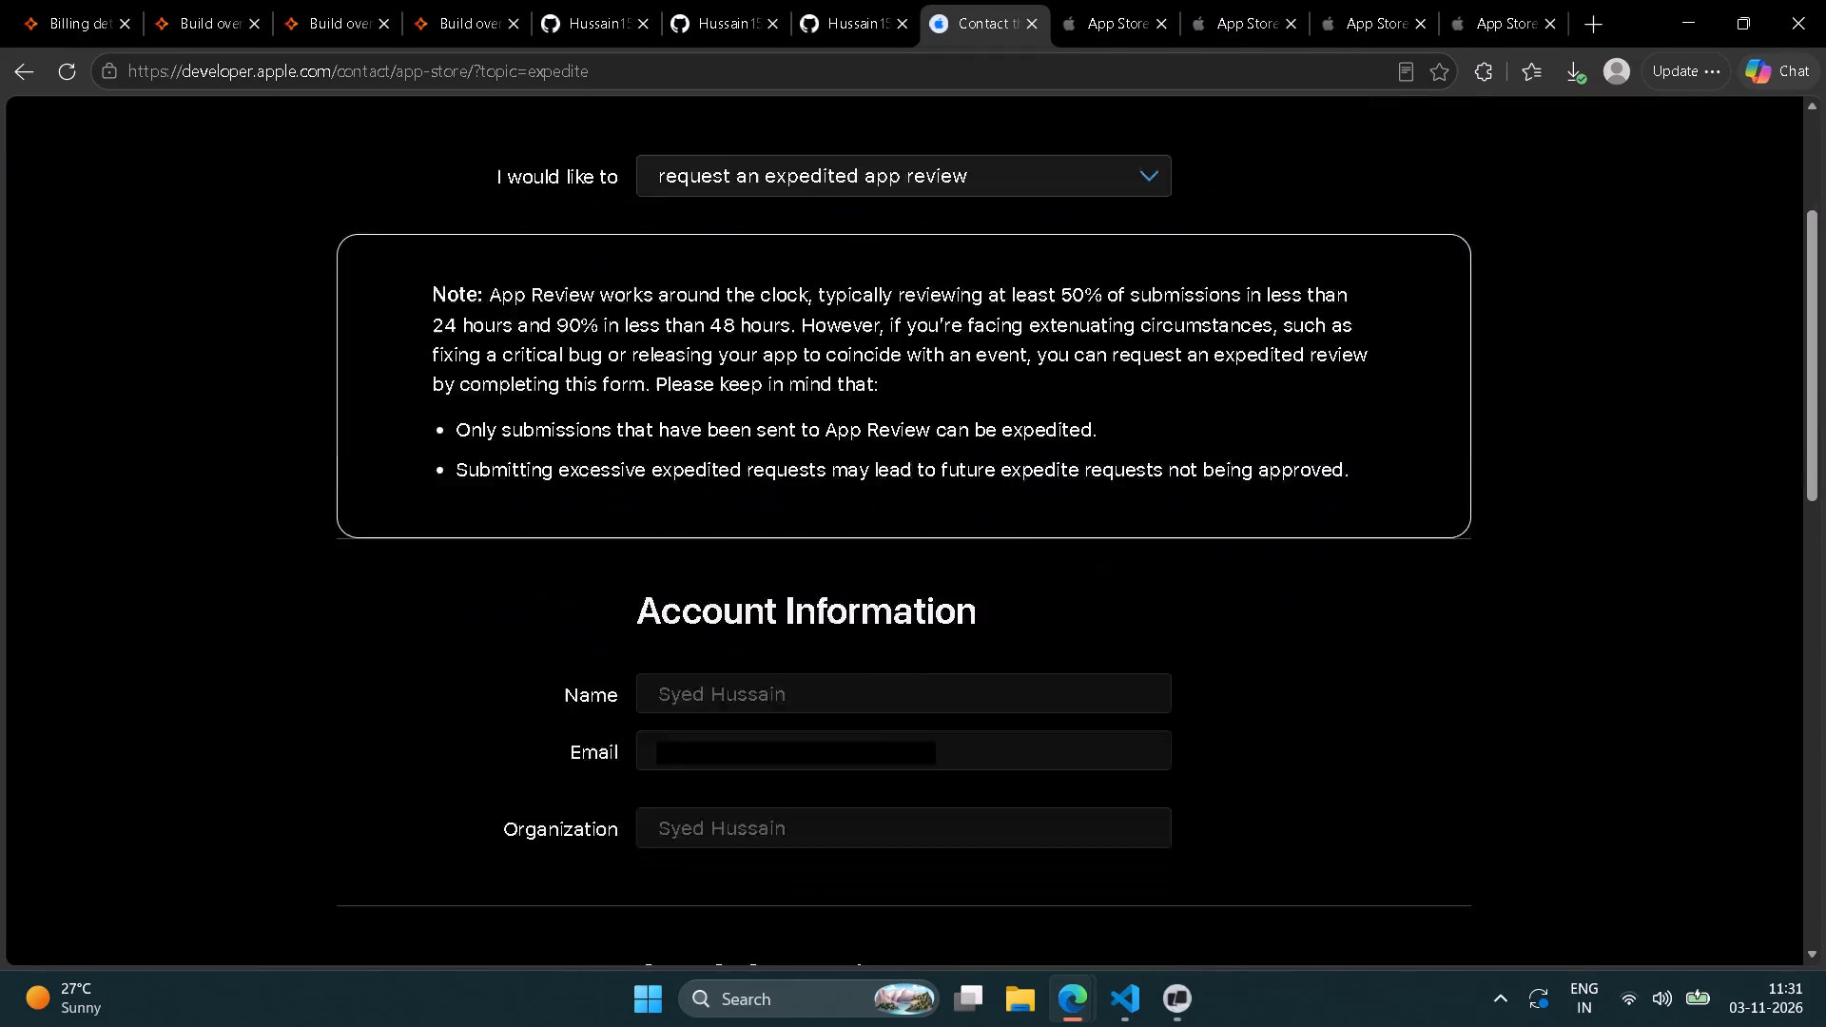
{"action": "left_click", "coordinate": [822, 521]}
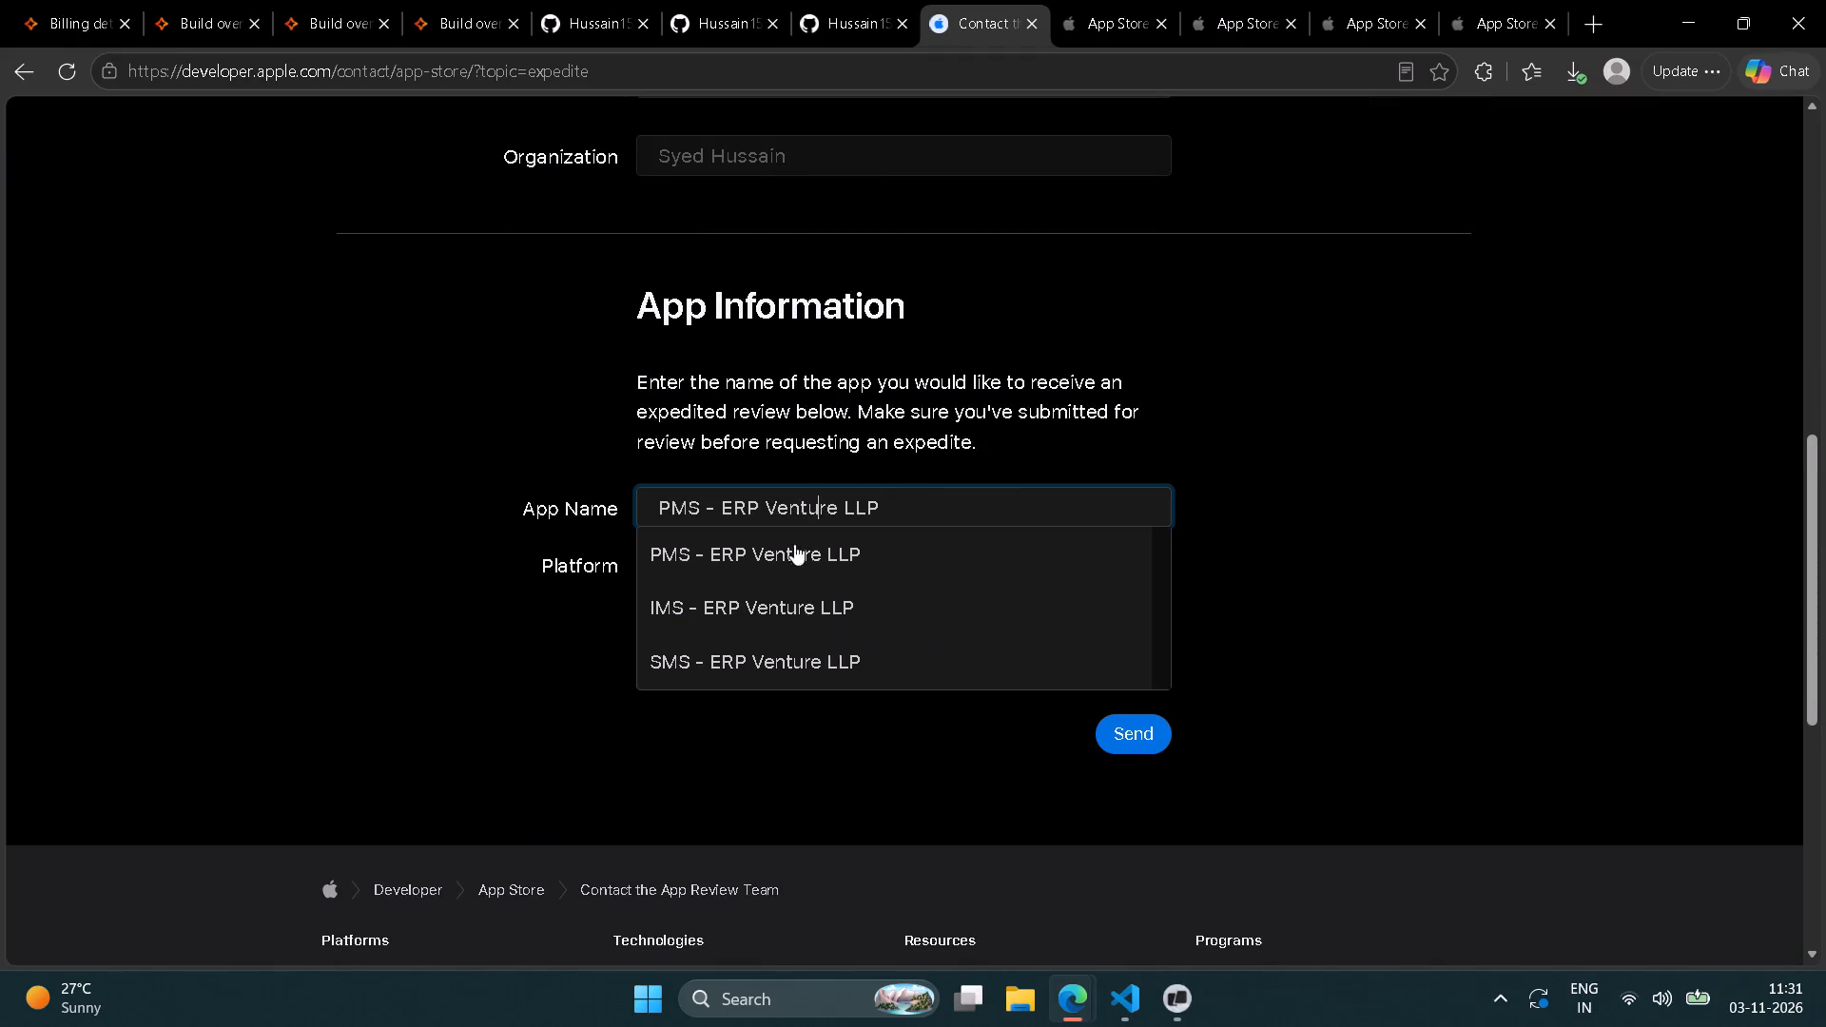
{"action": "left_click", "coordinate": [767, 603]}
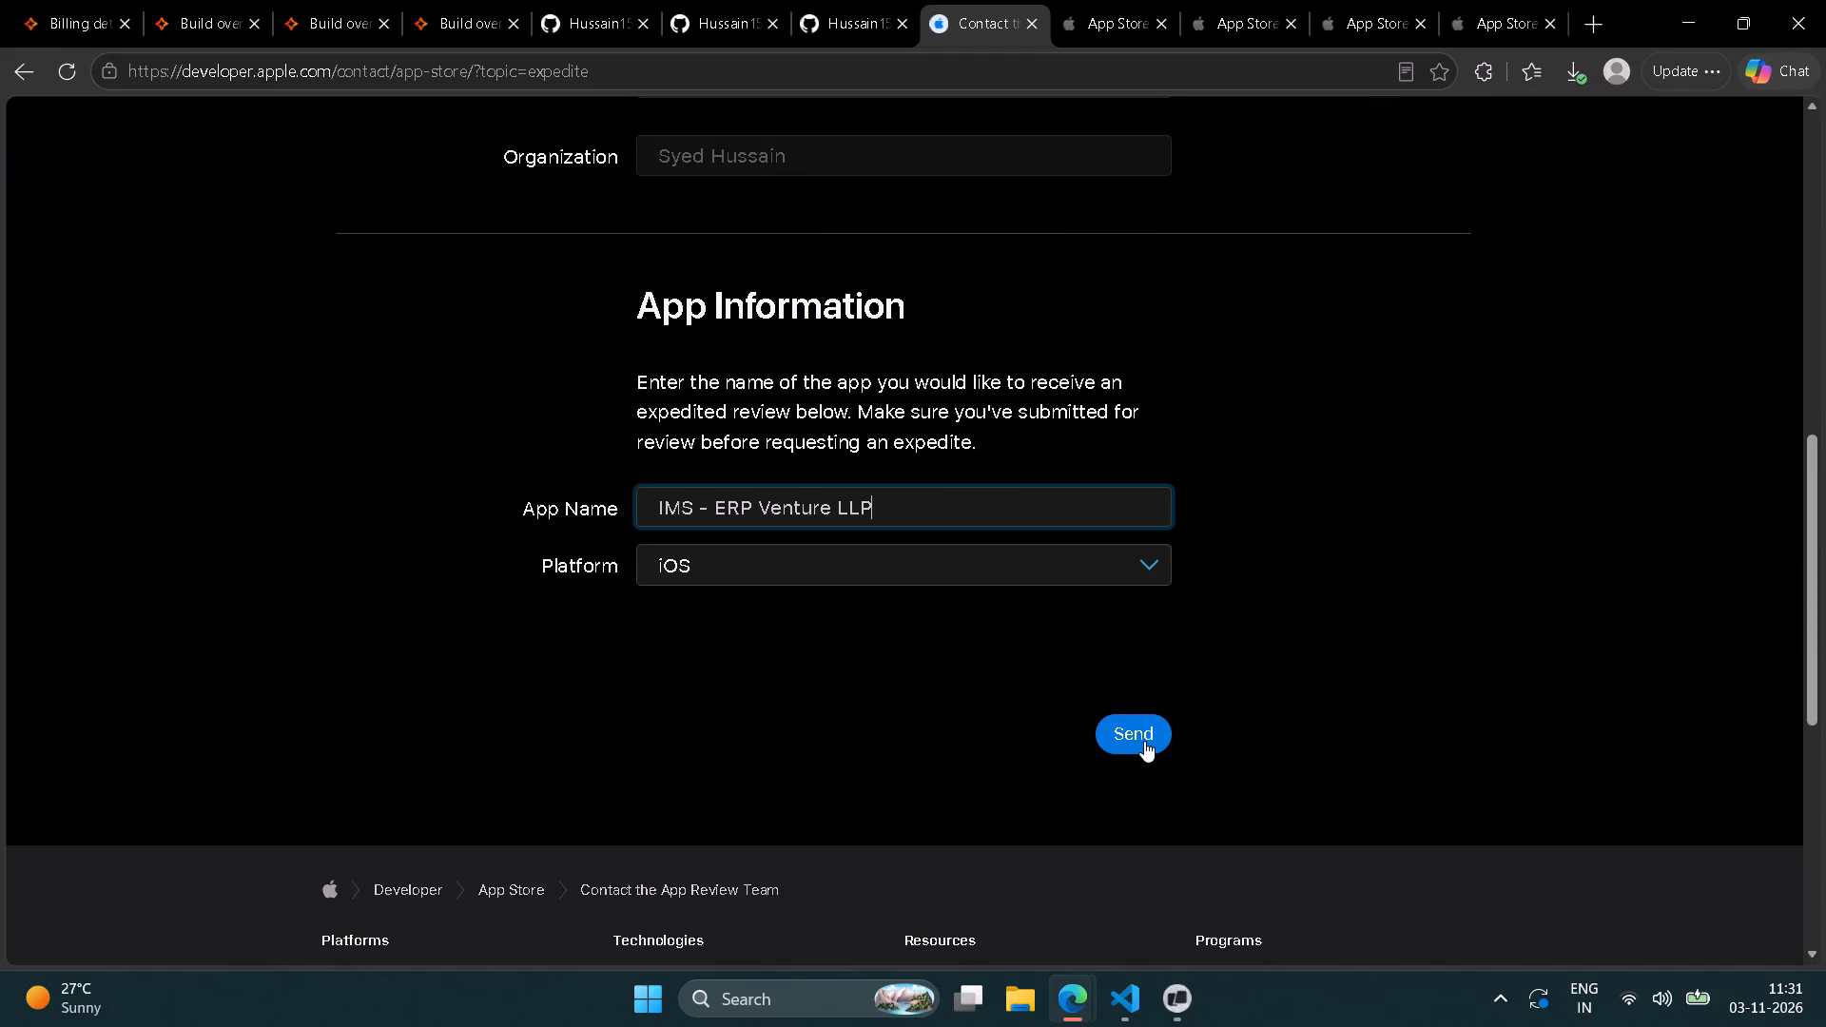
{"action": "left_click", "coordinate": [1144, 741]}
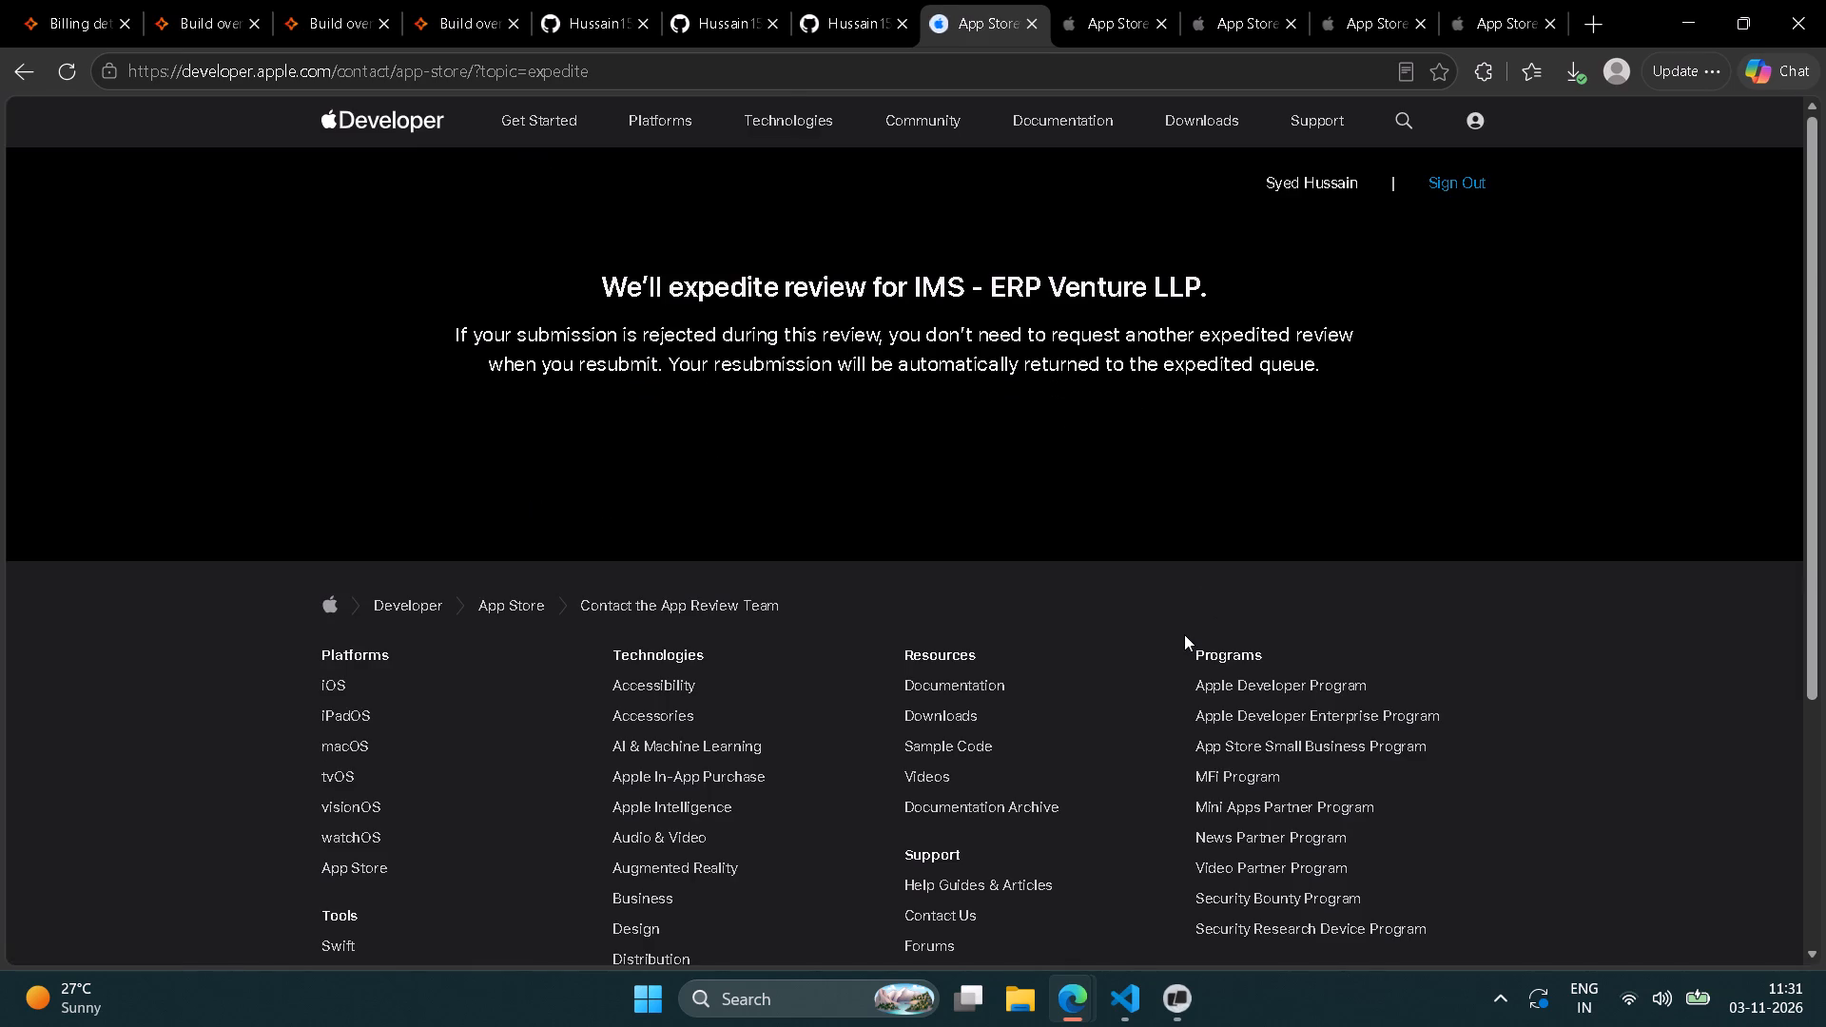
Open a new browser tab and activate its address bar for entry.
{"action": "scroll", "coordinate": [1184, 634], "scroll_direction": "up", "scroll_amount": 2}
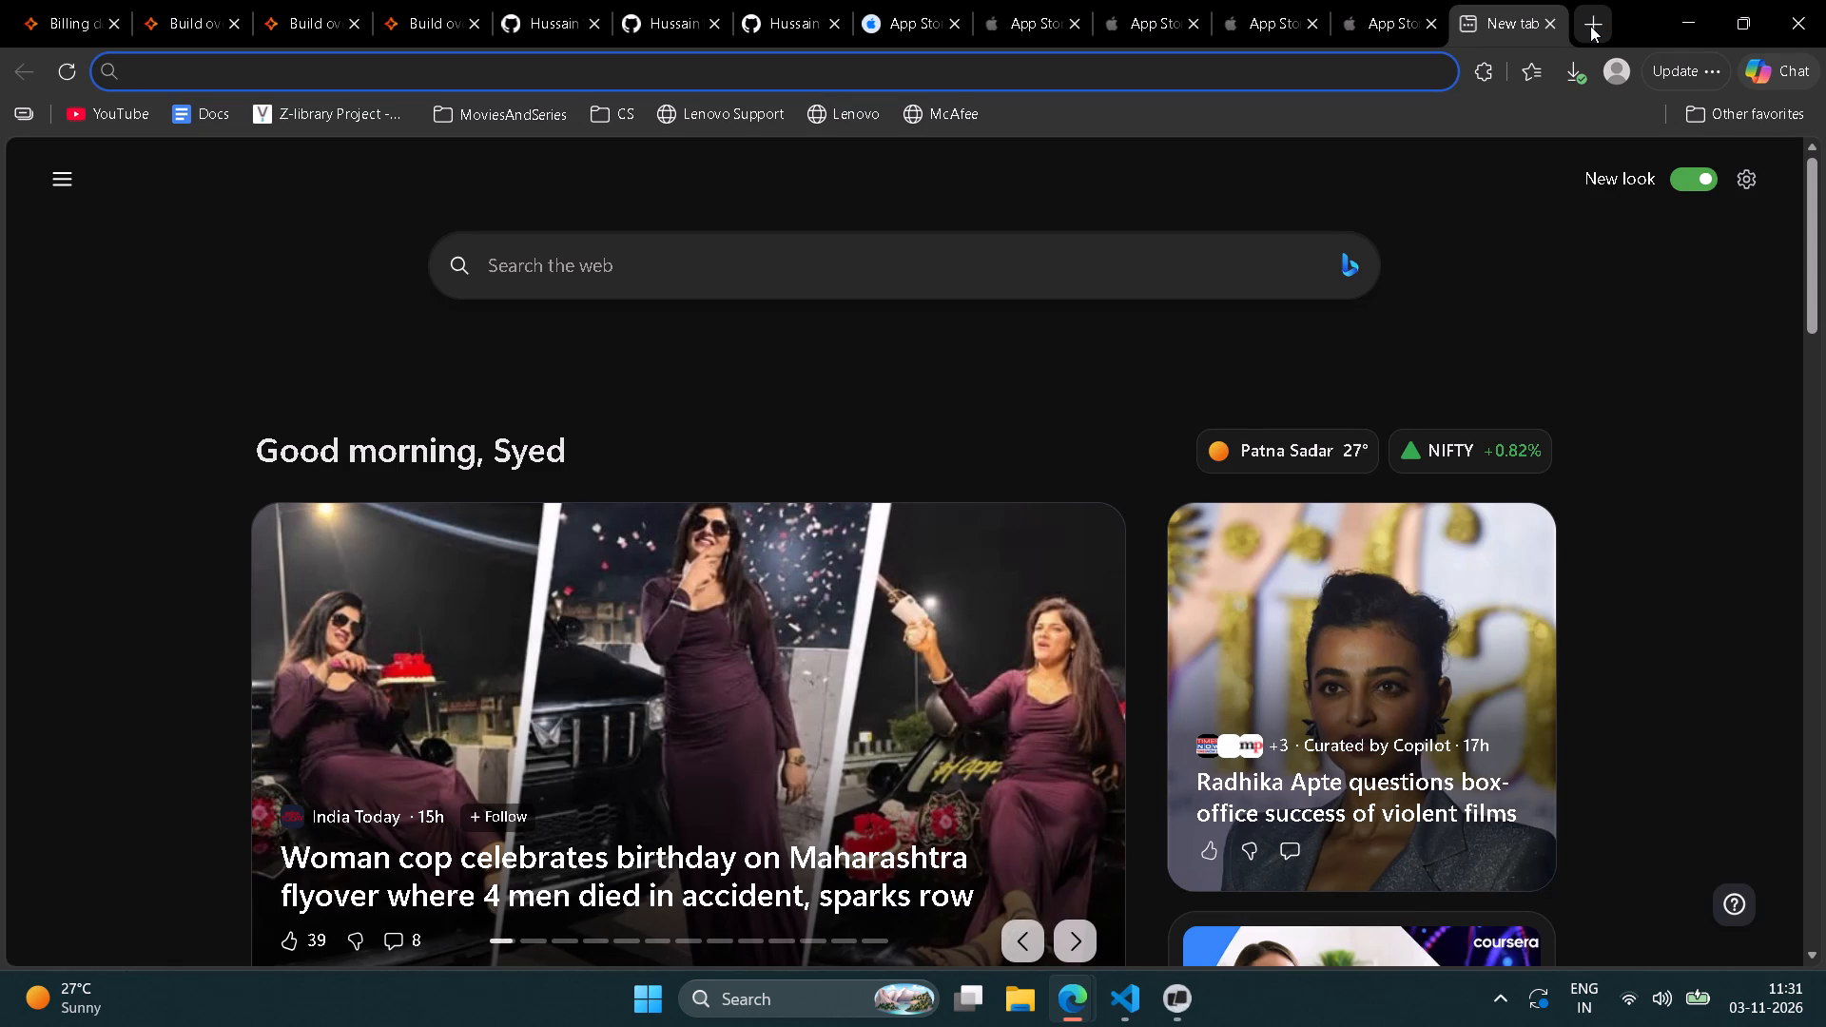
{"action": "left_click", "coordinate": [1022, 927]}
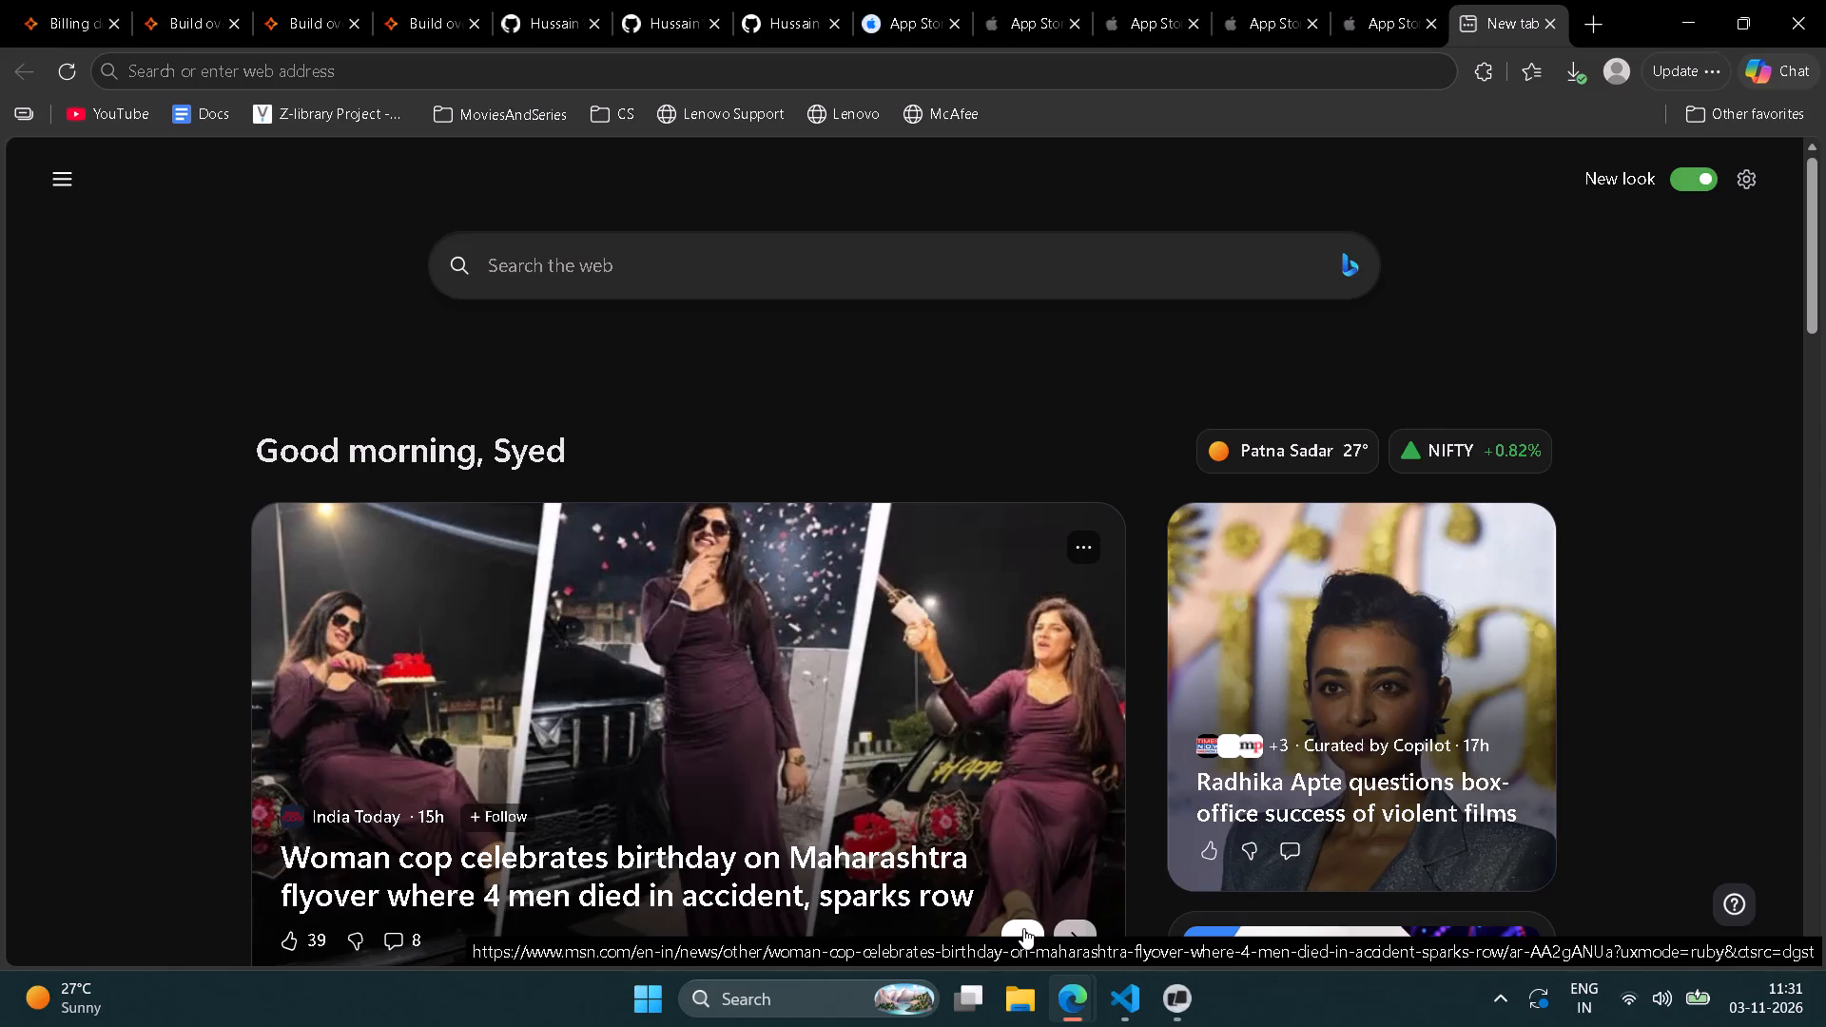
{"action": "left_click", "coordinate": [1196, 75]}
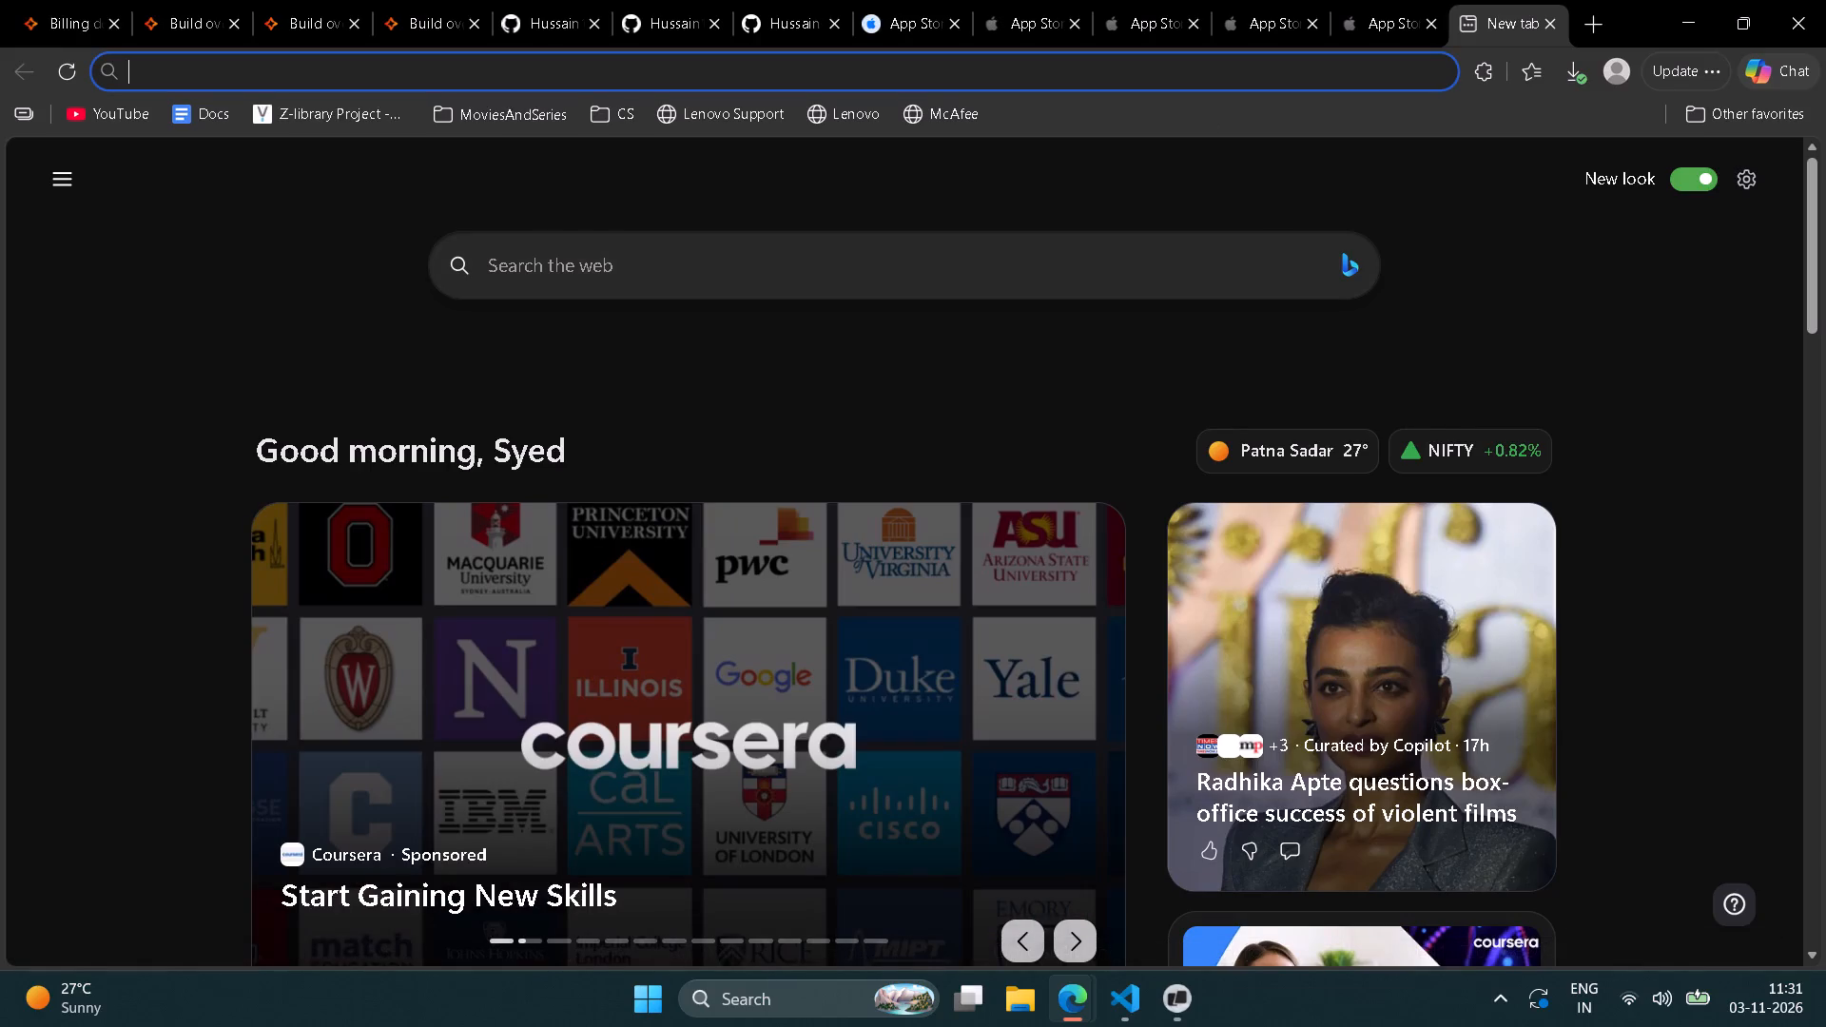
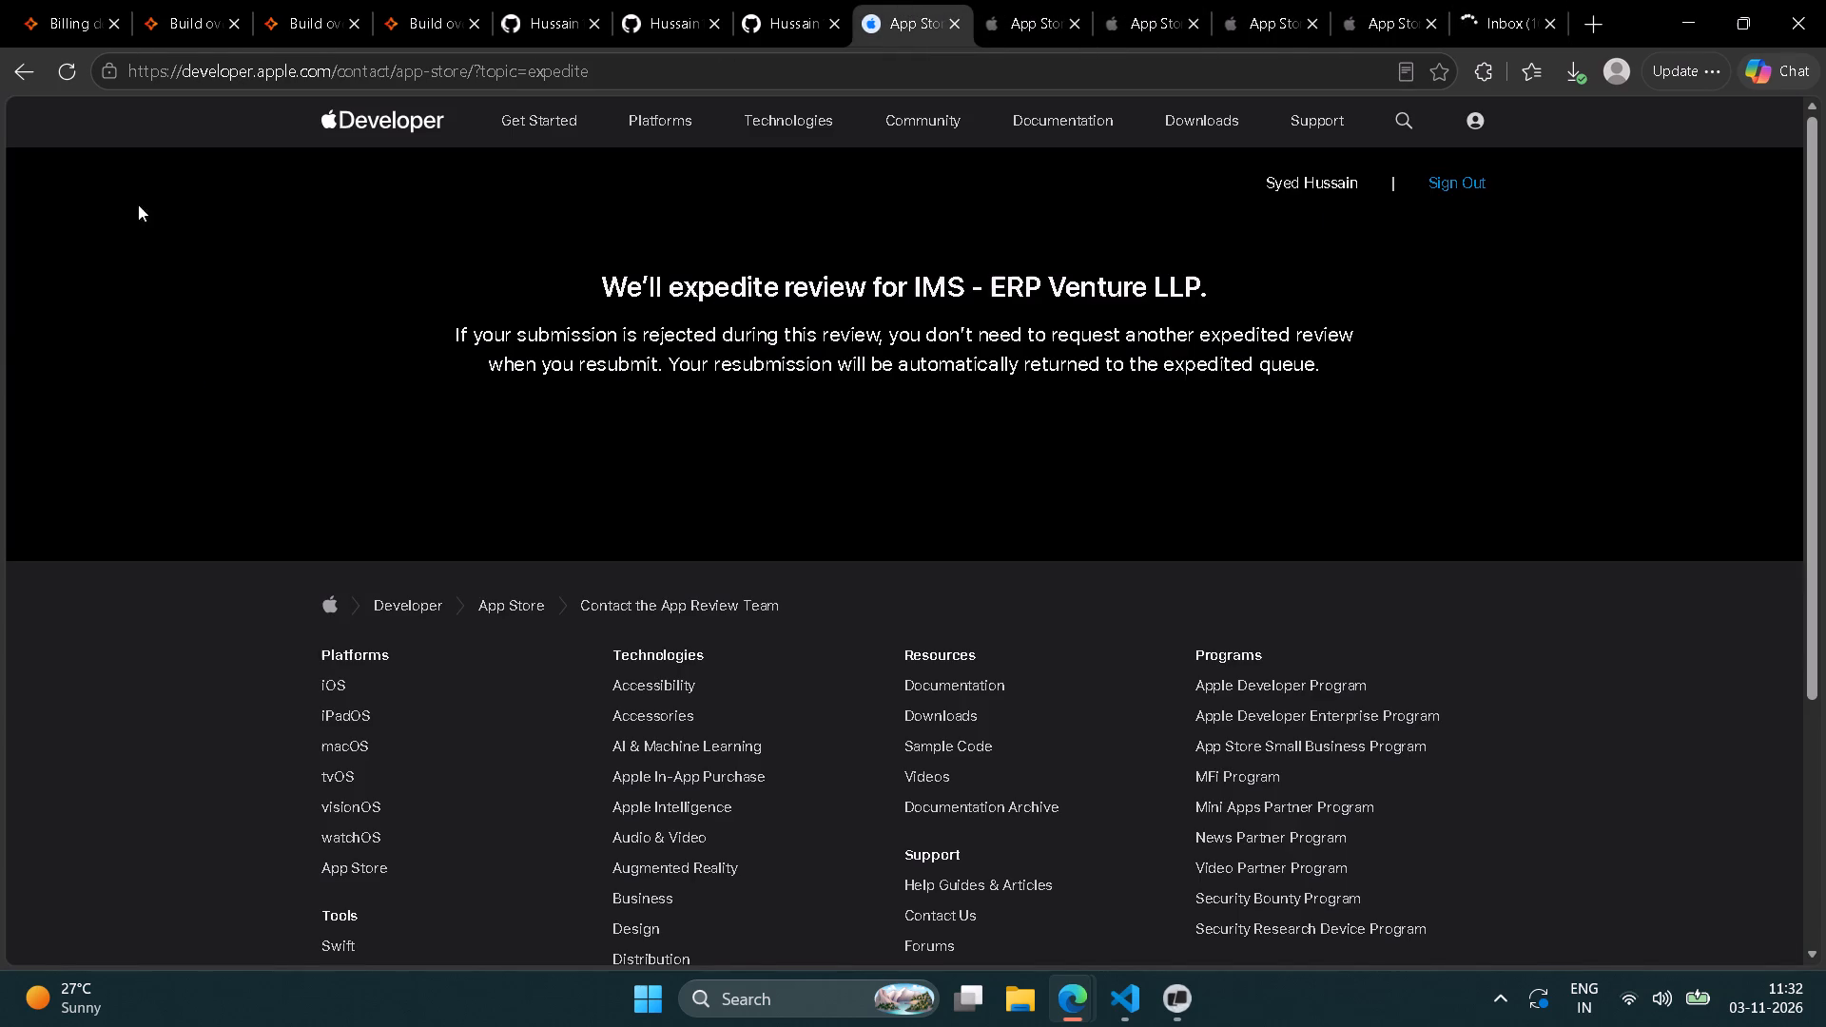
Return to the expedited review request form and send another request for SMS - ERP Venture LLP with iOS as the platform.
{"action": "left_click", "coordinate": [16, 69]}
{"action": "scroll", "coordinate": [748, 631], "scroll_direction": "down", "scroll_amount": 2}
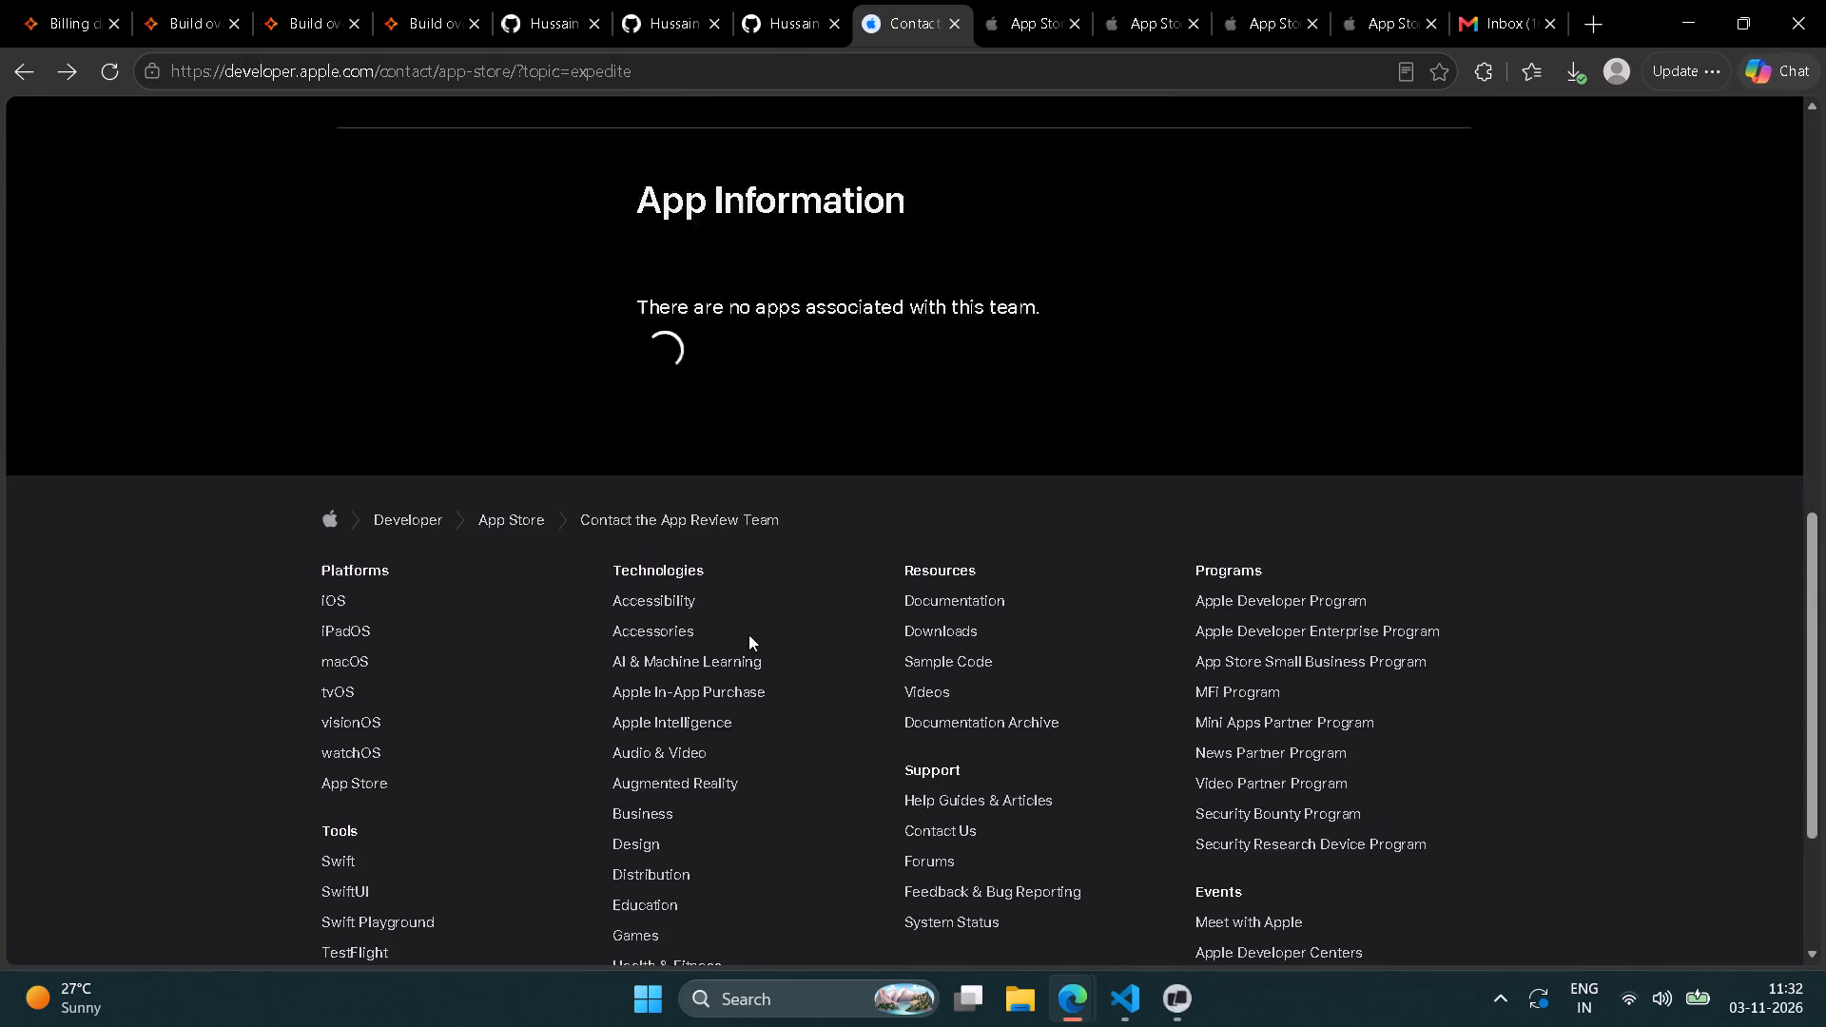
{"action": "scroll", "coordinate": [748, 634], "scroll_direction": "down", "scroll_amount": 2}
{"action": "scroll", "coordinate": [748, 634], "scroll_direction": "up", "scroll_amount": 5}
{"action": "scroll", "coordinate": [806, 810], "scroll_direction": "down", "scroll_amount": 1}
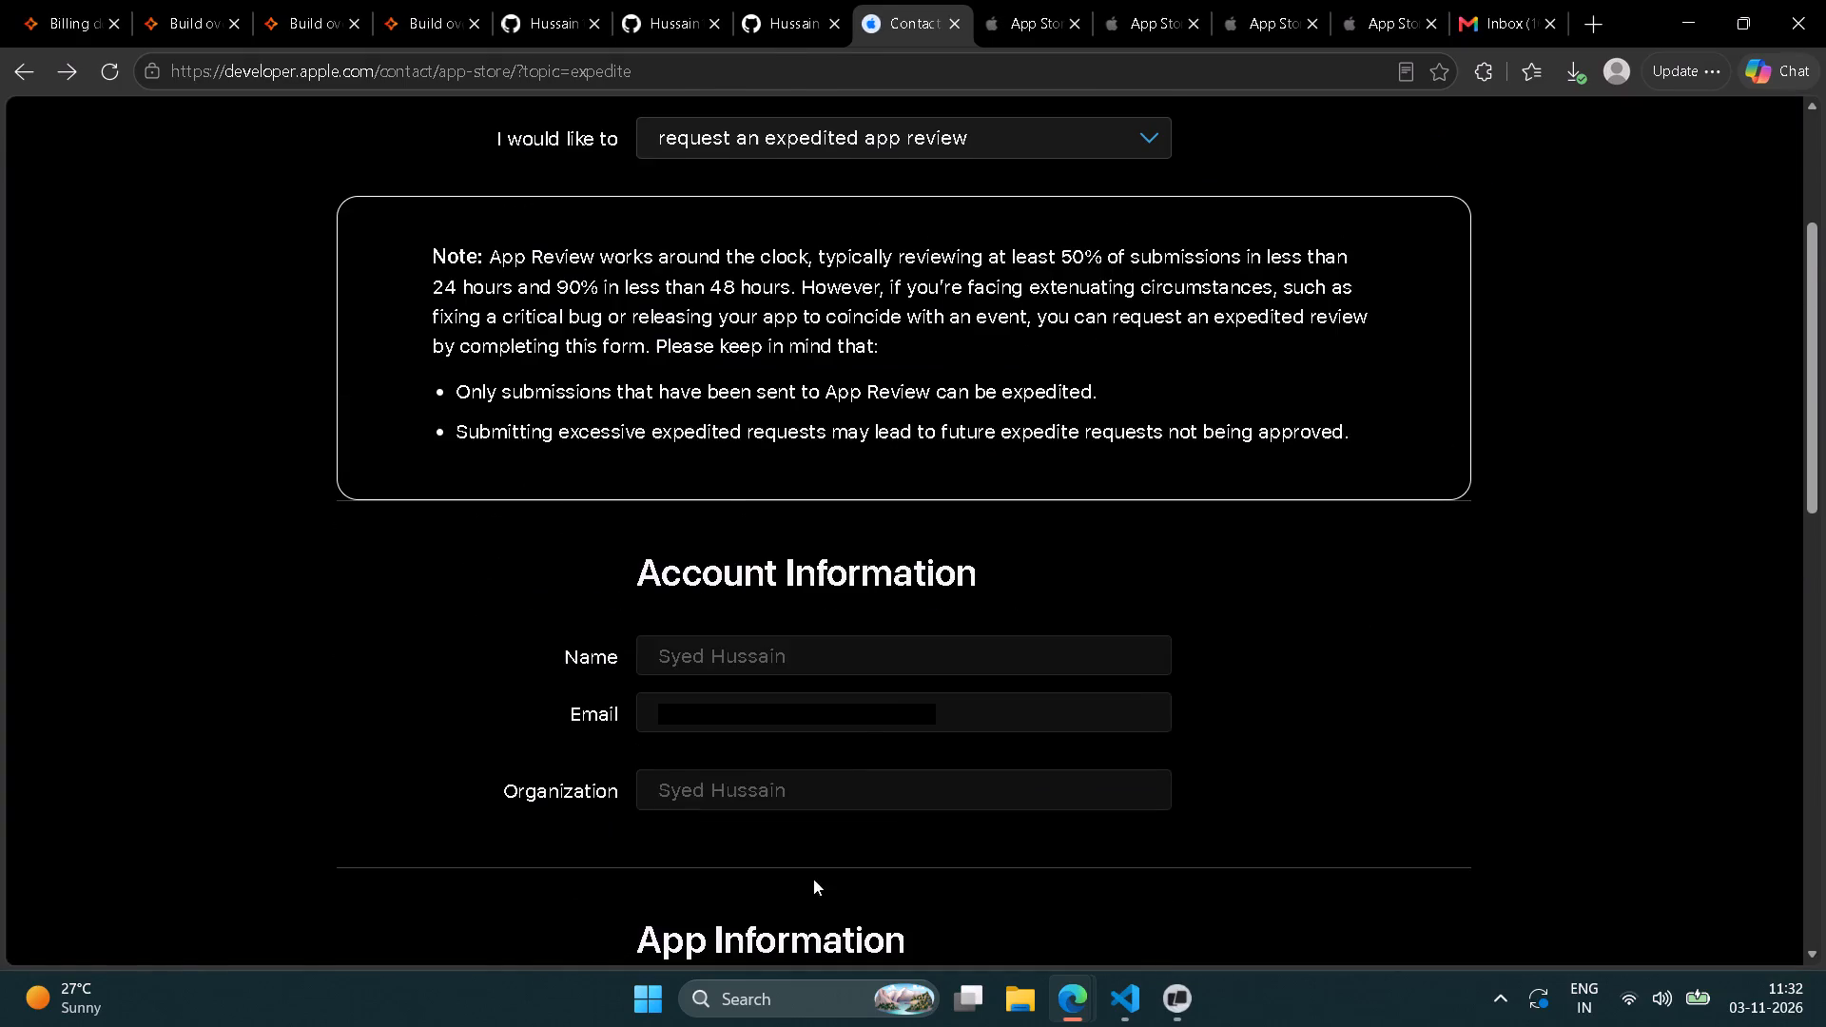
{"action": "scroll", "coordinate": [813, 879], "scroll_direction": "down", "scroll_amount": 2}
{"action": "left_click", "coordinate": [803, 505]}
{"action": "left_click", "coordinate": [781, 556]}
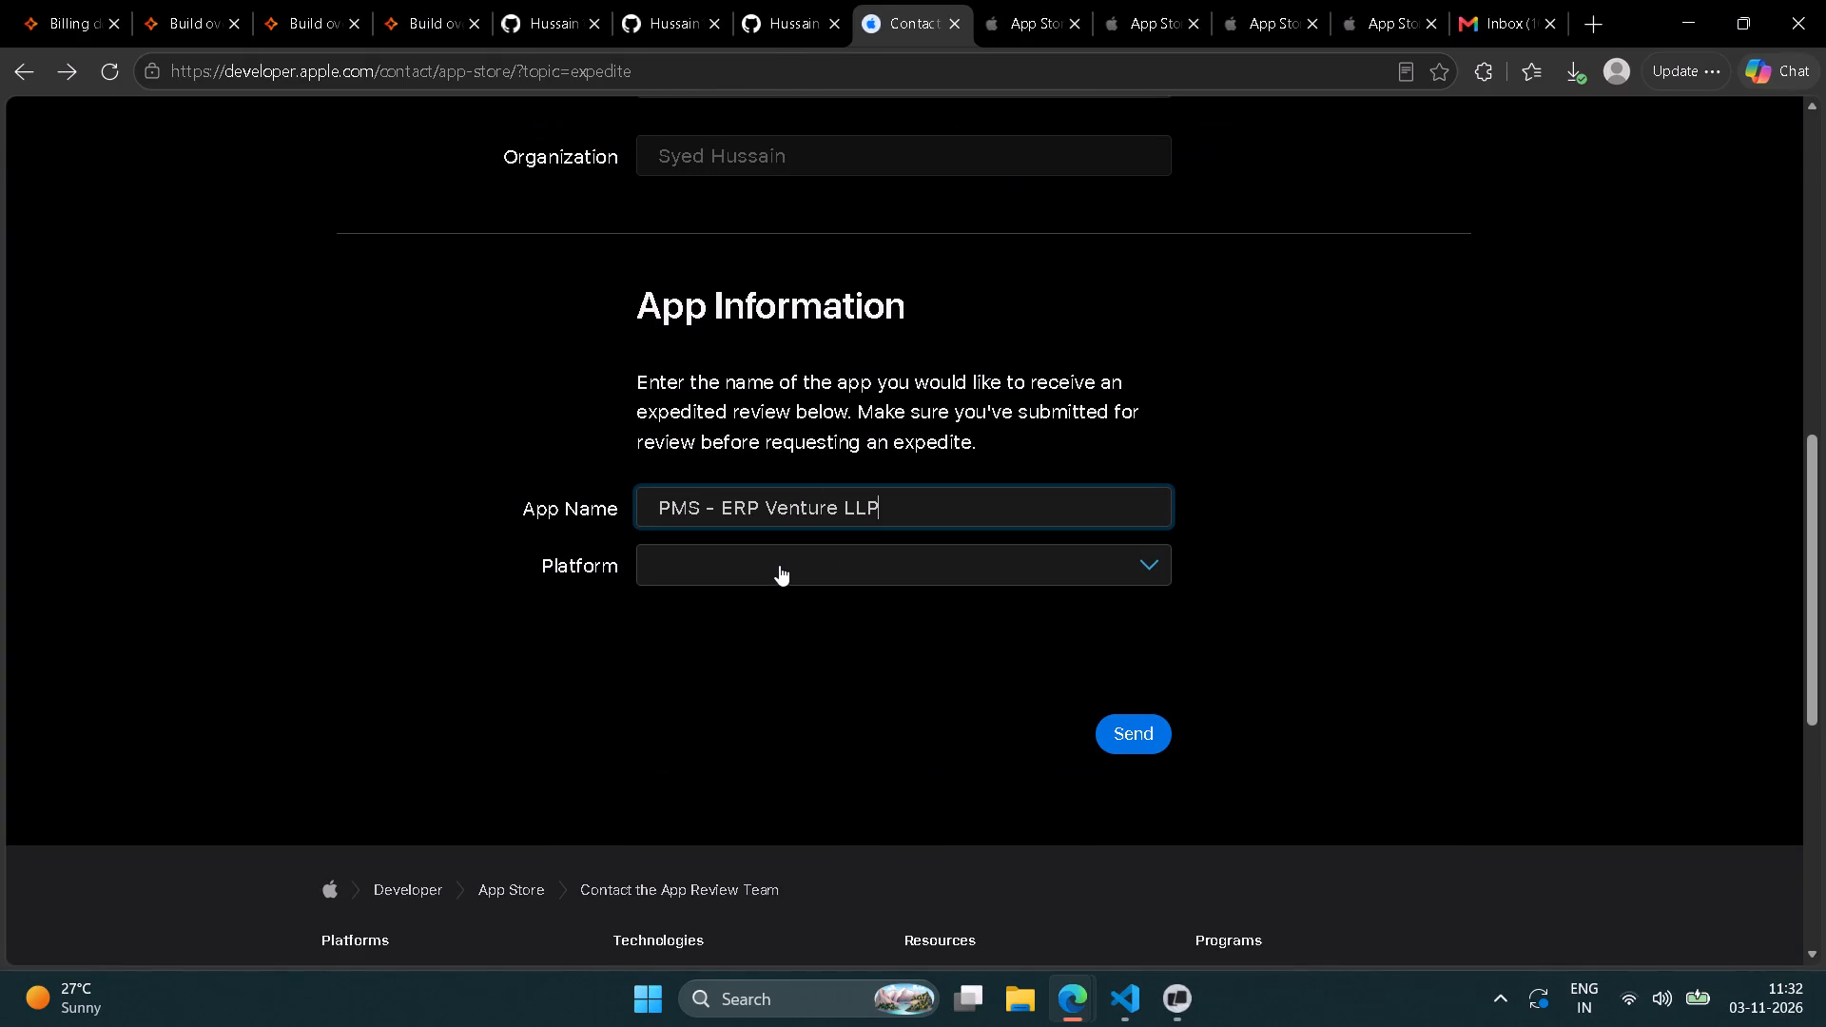
{"action": "left_click", "coordinate": [793, 512]}
{"action": "left_click", "coordinate": [745, 649]}
{"action": "left_click", "coordinate": [765, 567]}
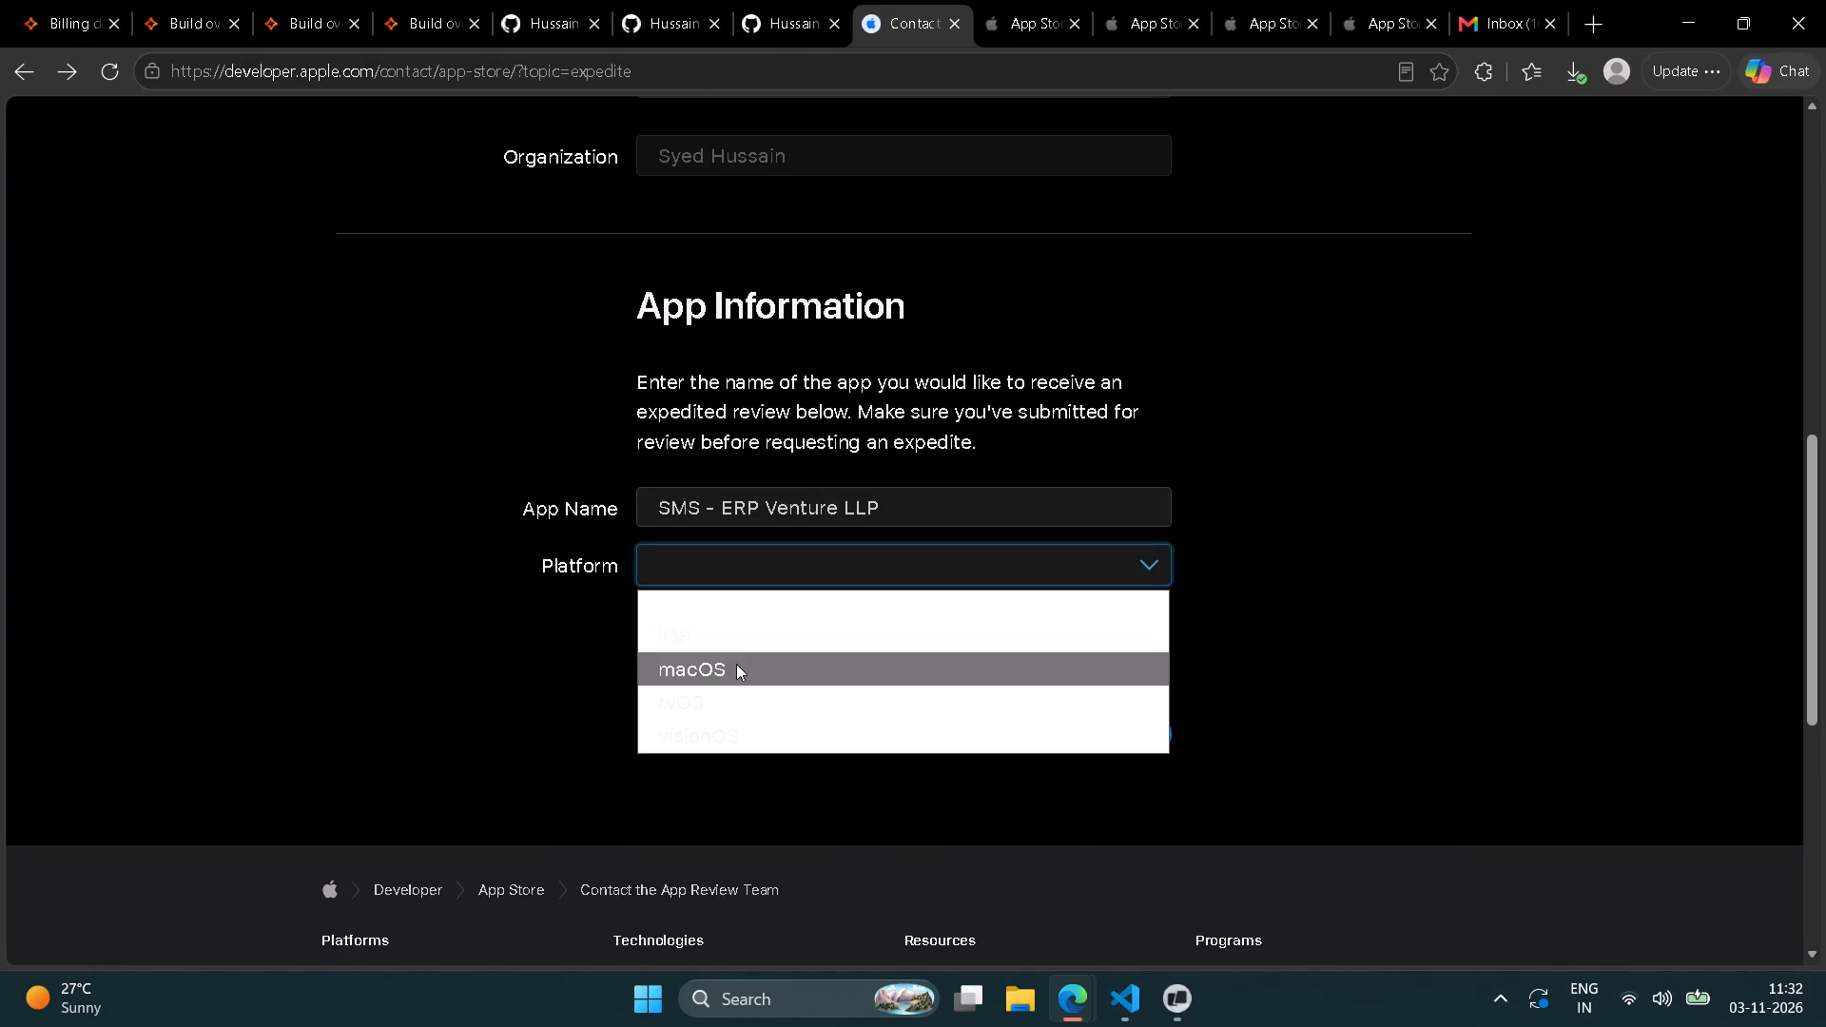
{"action": "left_click", "coordinate": [742, 644]}
{"action": "left_click", "coordinate": [1135, 729]}
{"action": "scroll", "coordinate": [663, 606], "scroll_direction": "up", "scroll_amount": 3}
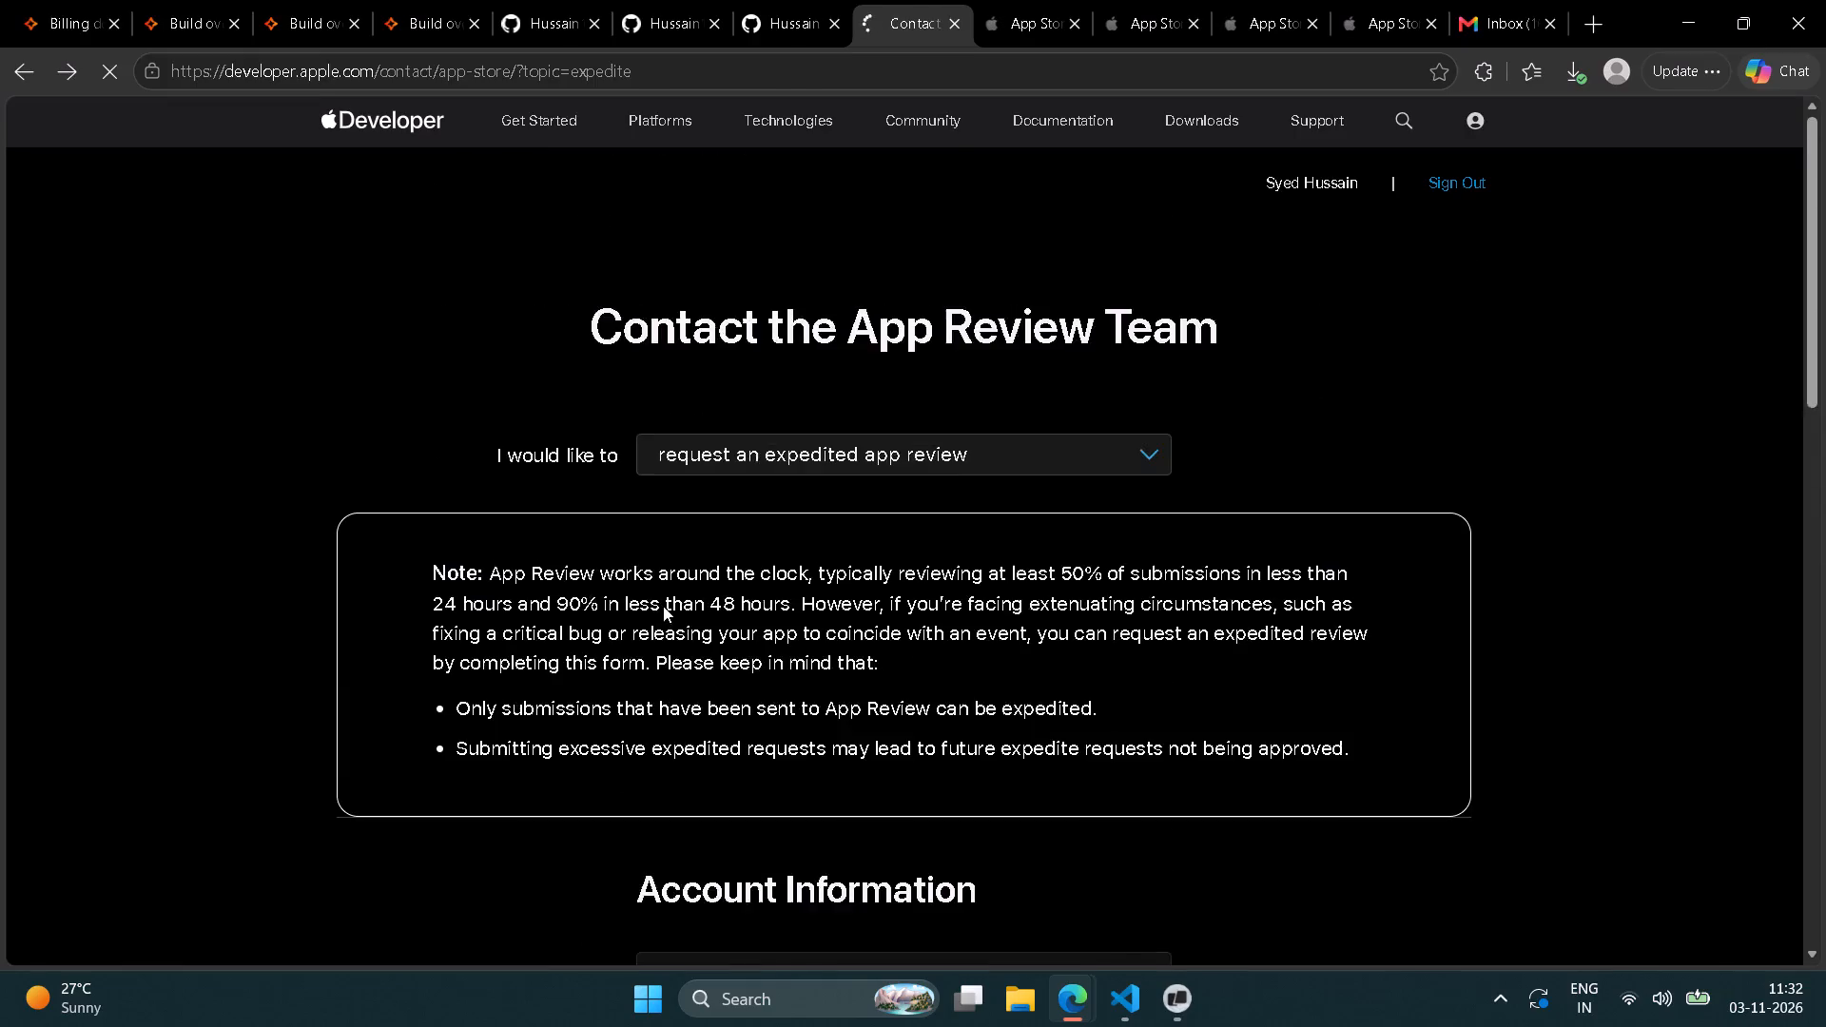
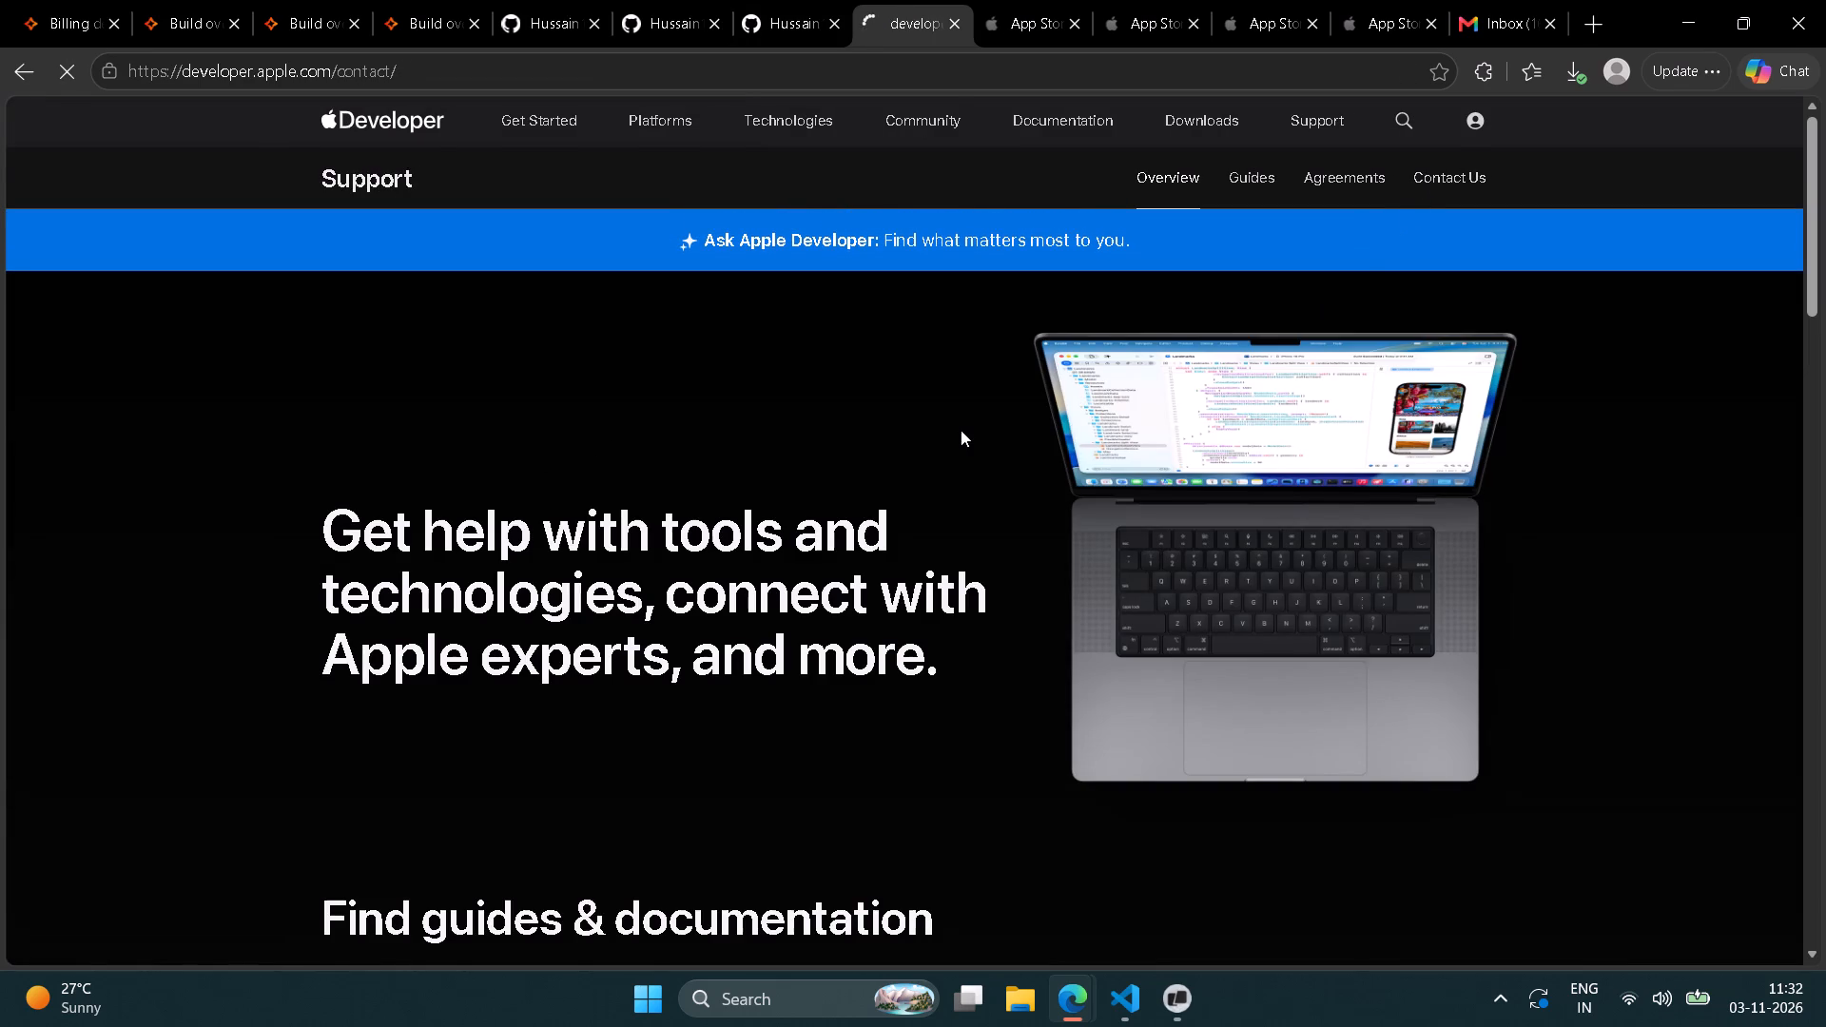
Open the email contact form for the App Review subtopic "Other App Review questions" on the Apple Developer contact page.
{"action": "scroll", "coordinate": [575, 818], "scroll_direction": "down", "scroll_amount": 1}
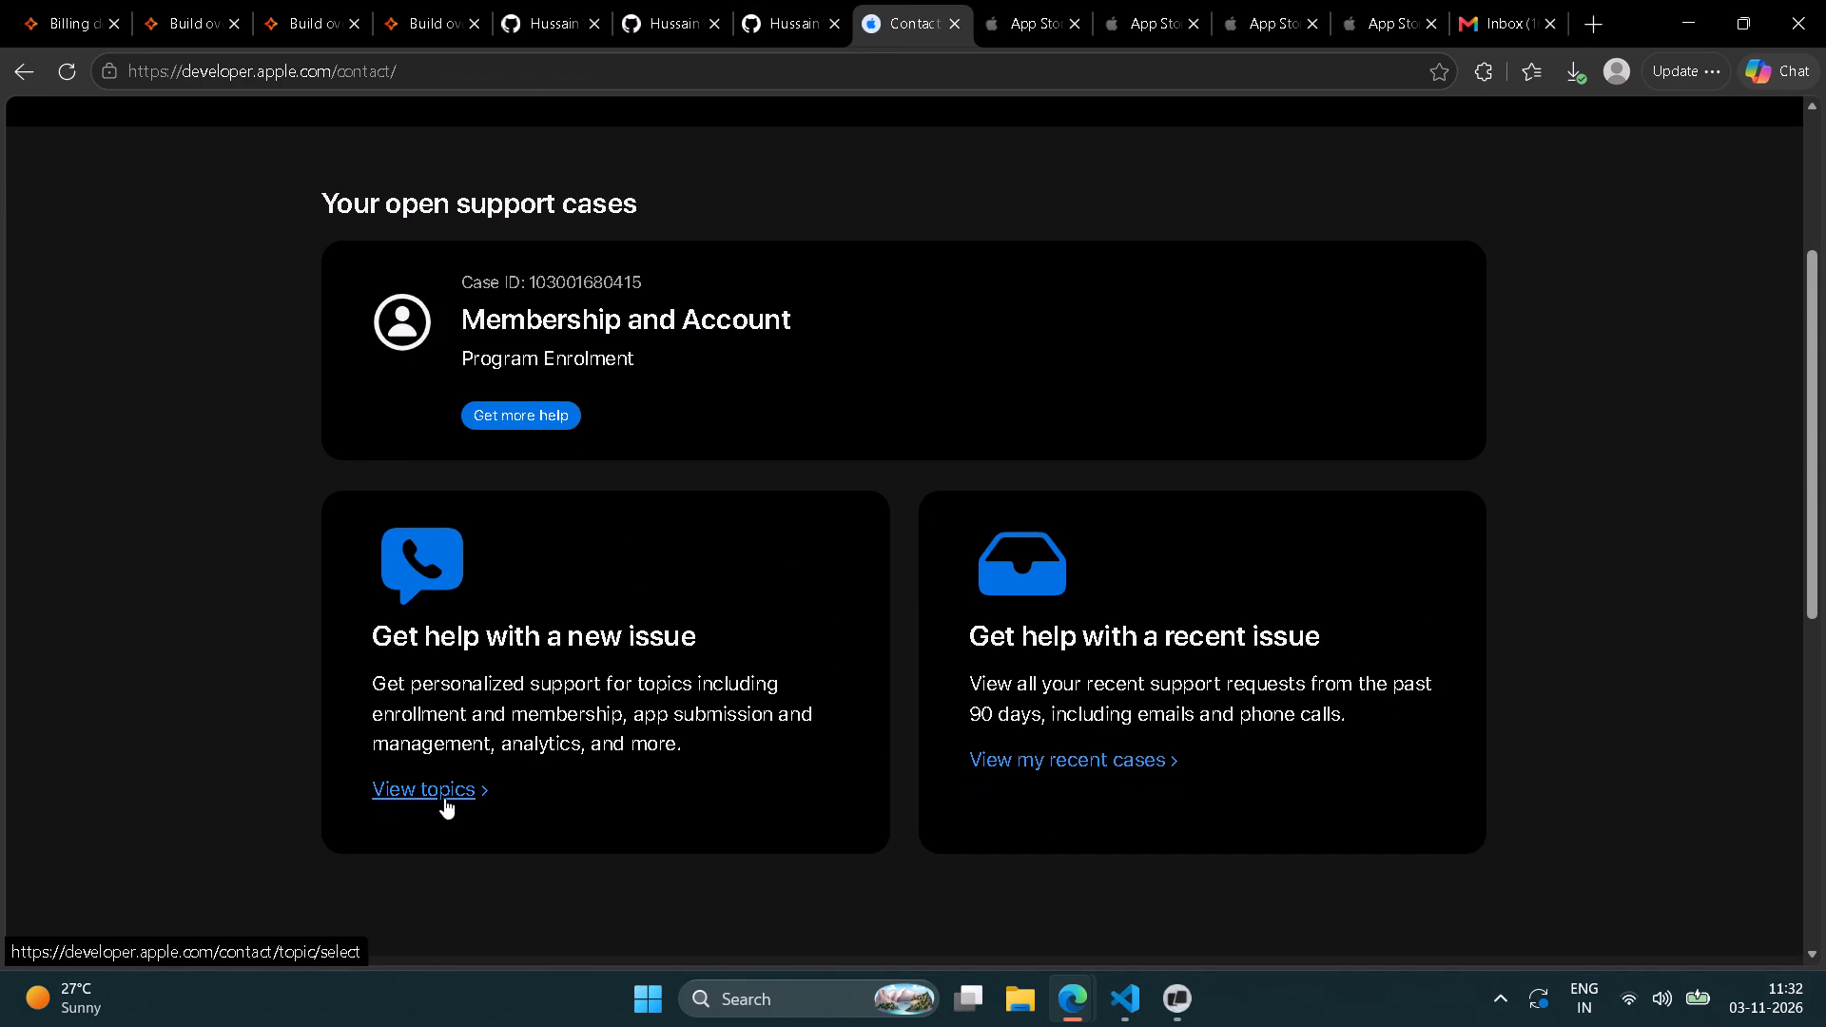
{"action": "left_click", "coordinate": [444, 798]}
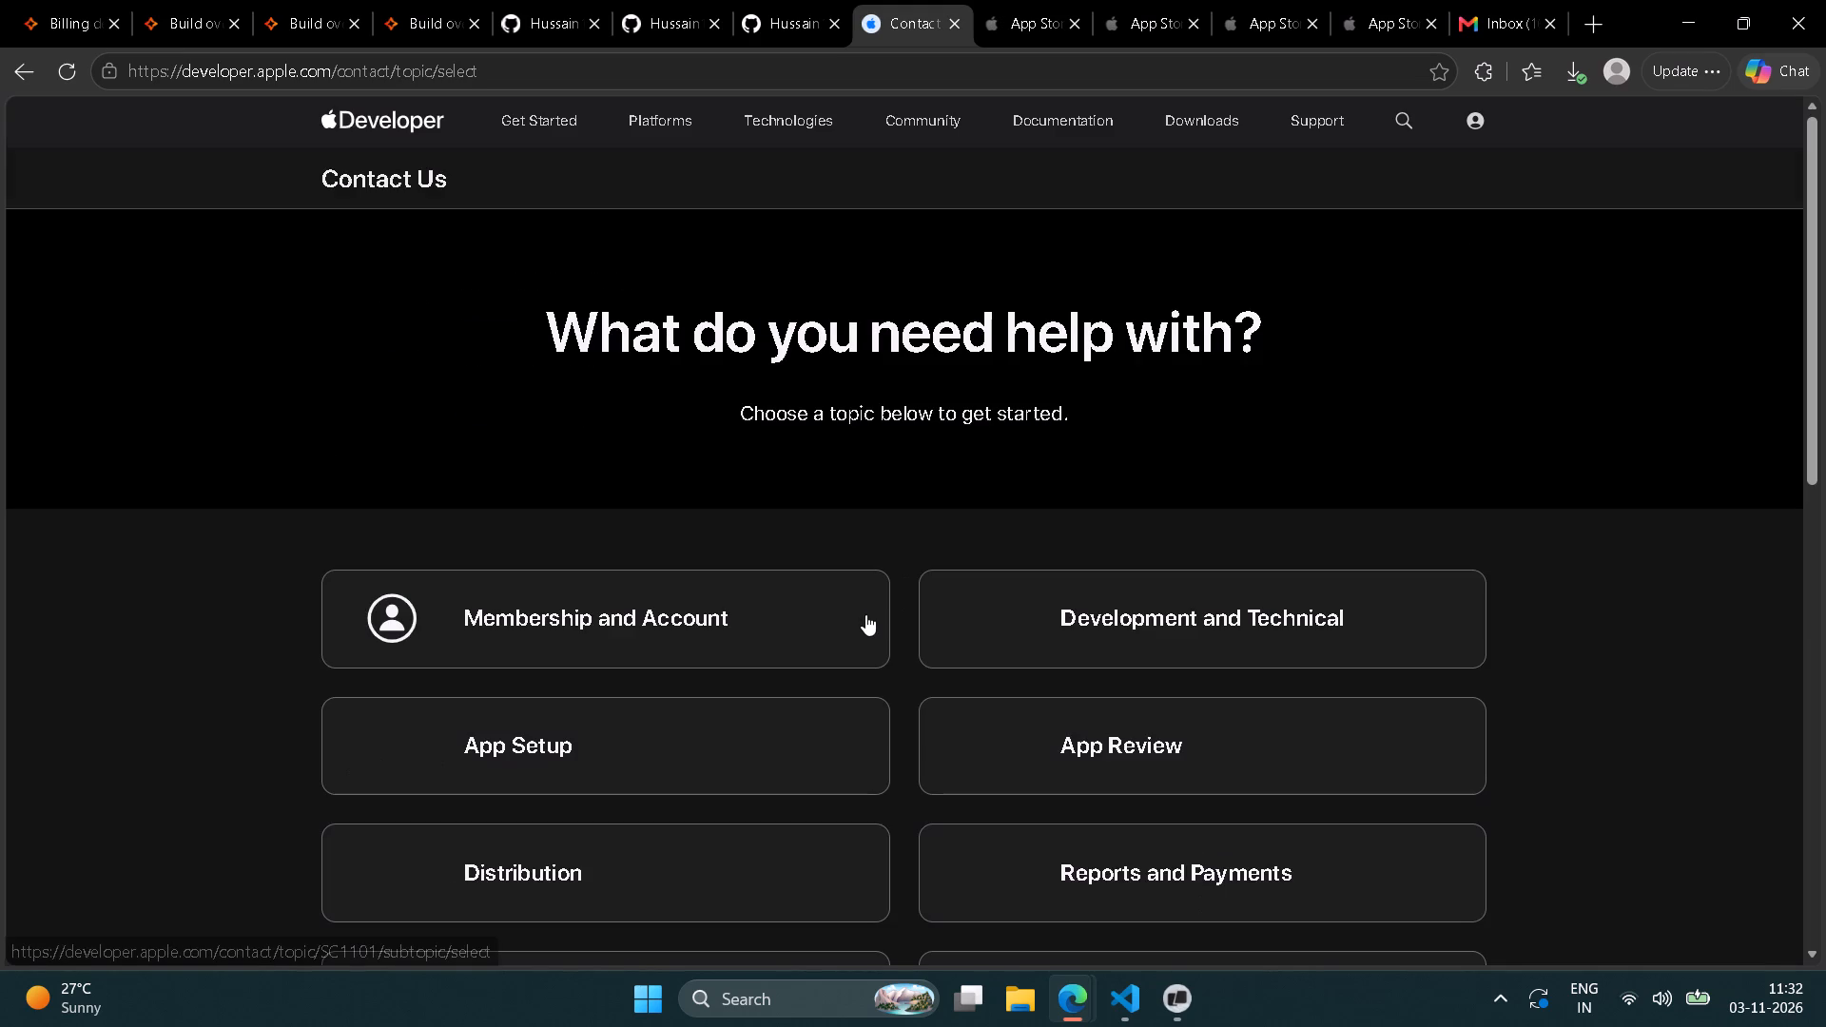
{"action": "scroll", "coordinate": [585, 621], "scroll_direction": "down", "scroll_amount": 2}
{"action": "scroll", "coordinate": [952, 634], "scroll_direction": "up", "scroll_amount": 1}
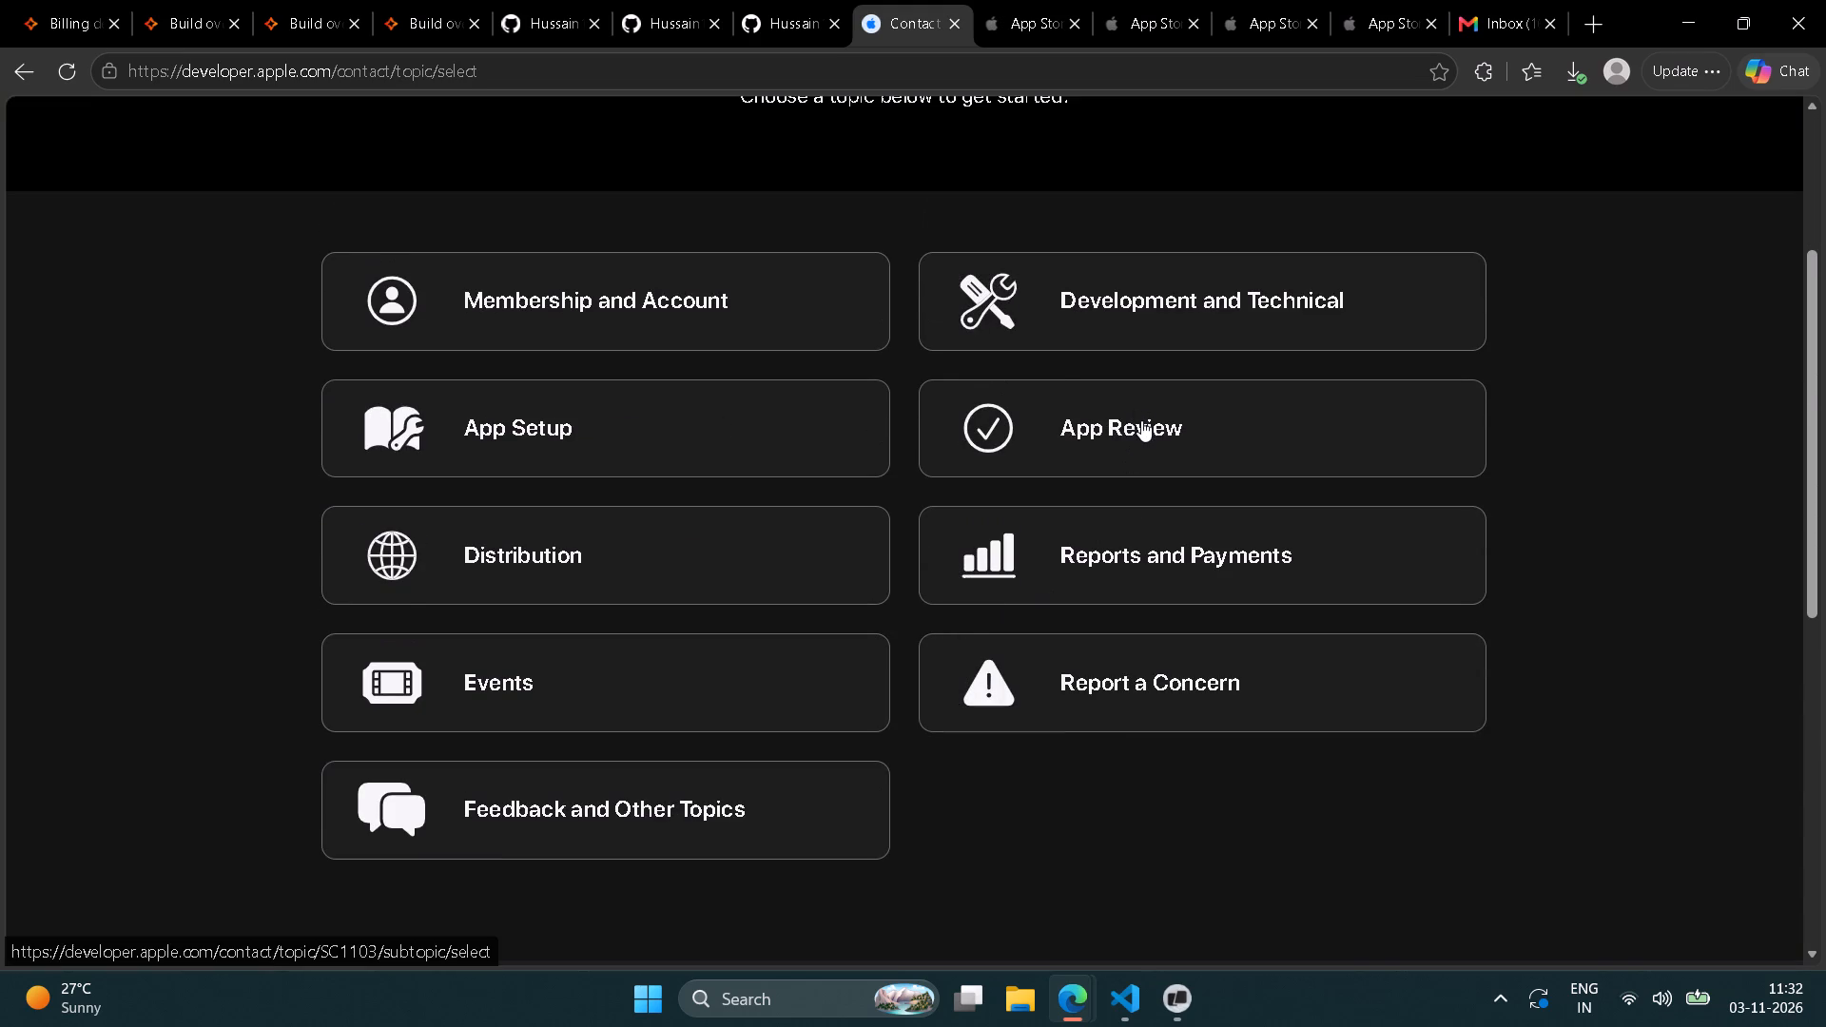
{"action": "left_click", "coordinate": [1142, 427]}
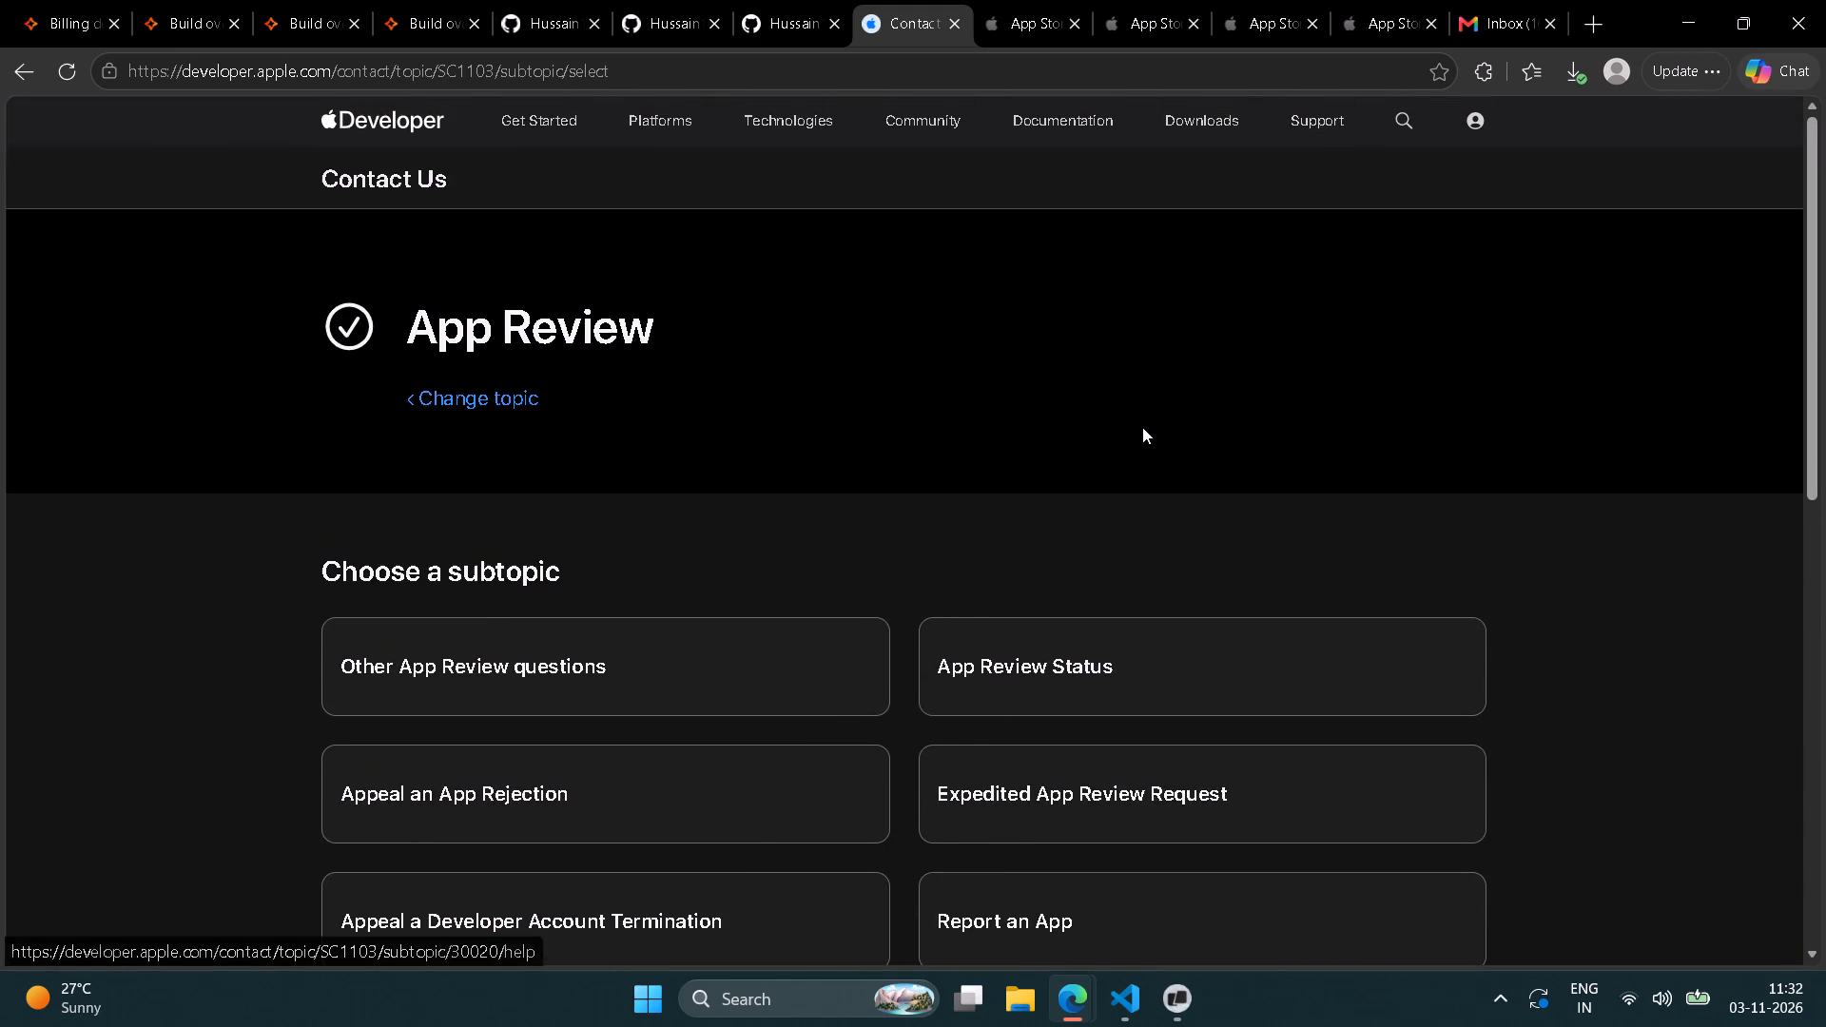
{"action": "scroll", "coordinate": [528, 533], "scroll_direction": "down", "scroll_amount": 4}
{"action": "scroll", "coordinate": [639, 593], "scroll_direction": "up", "scroll_amount": 1}
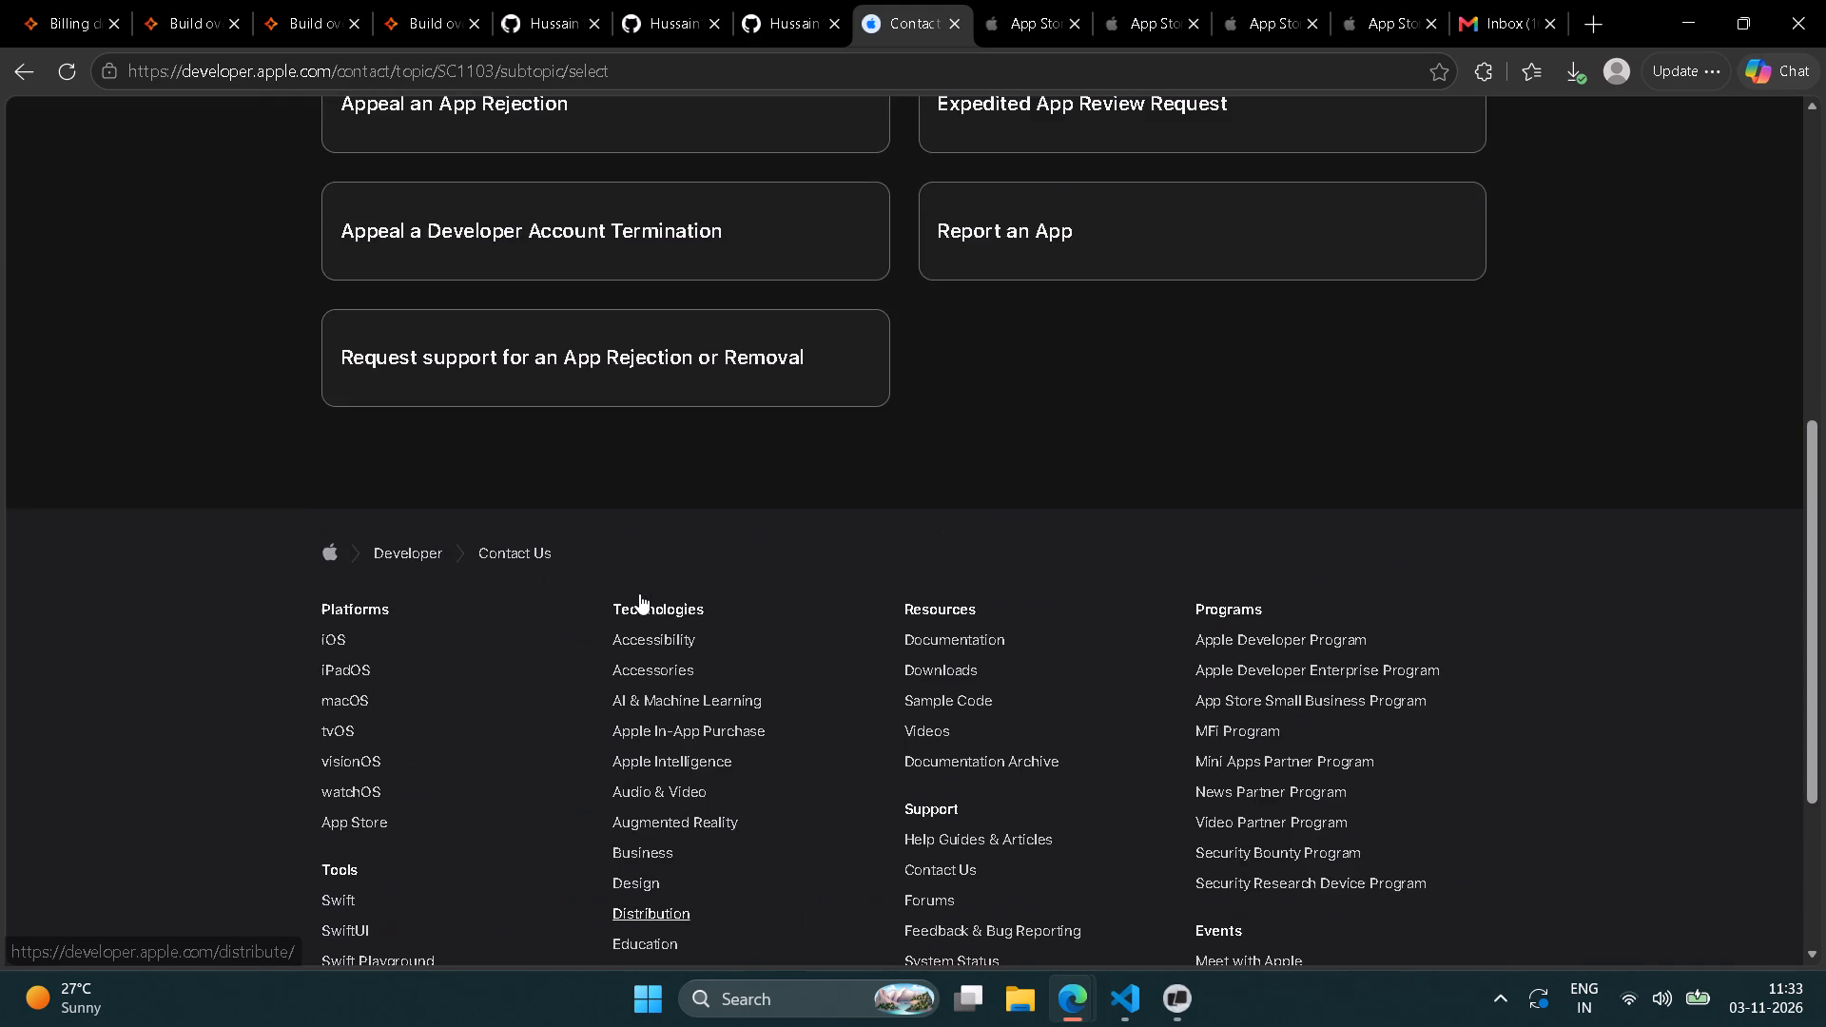
{"action": "scroll", "coordinate": [639, 593], "scroll_direction": "up", "scroll_amount": 2}
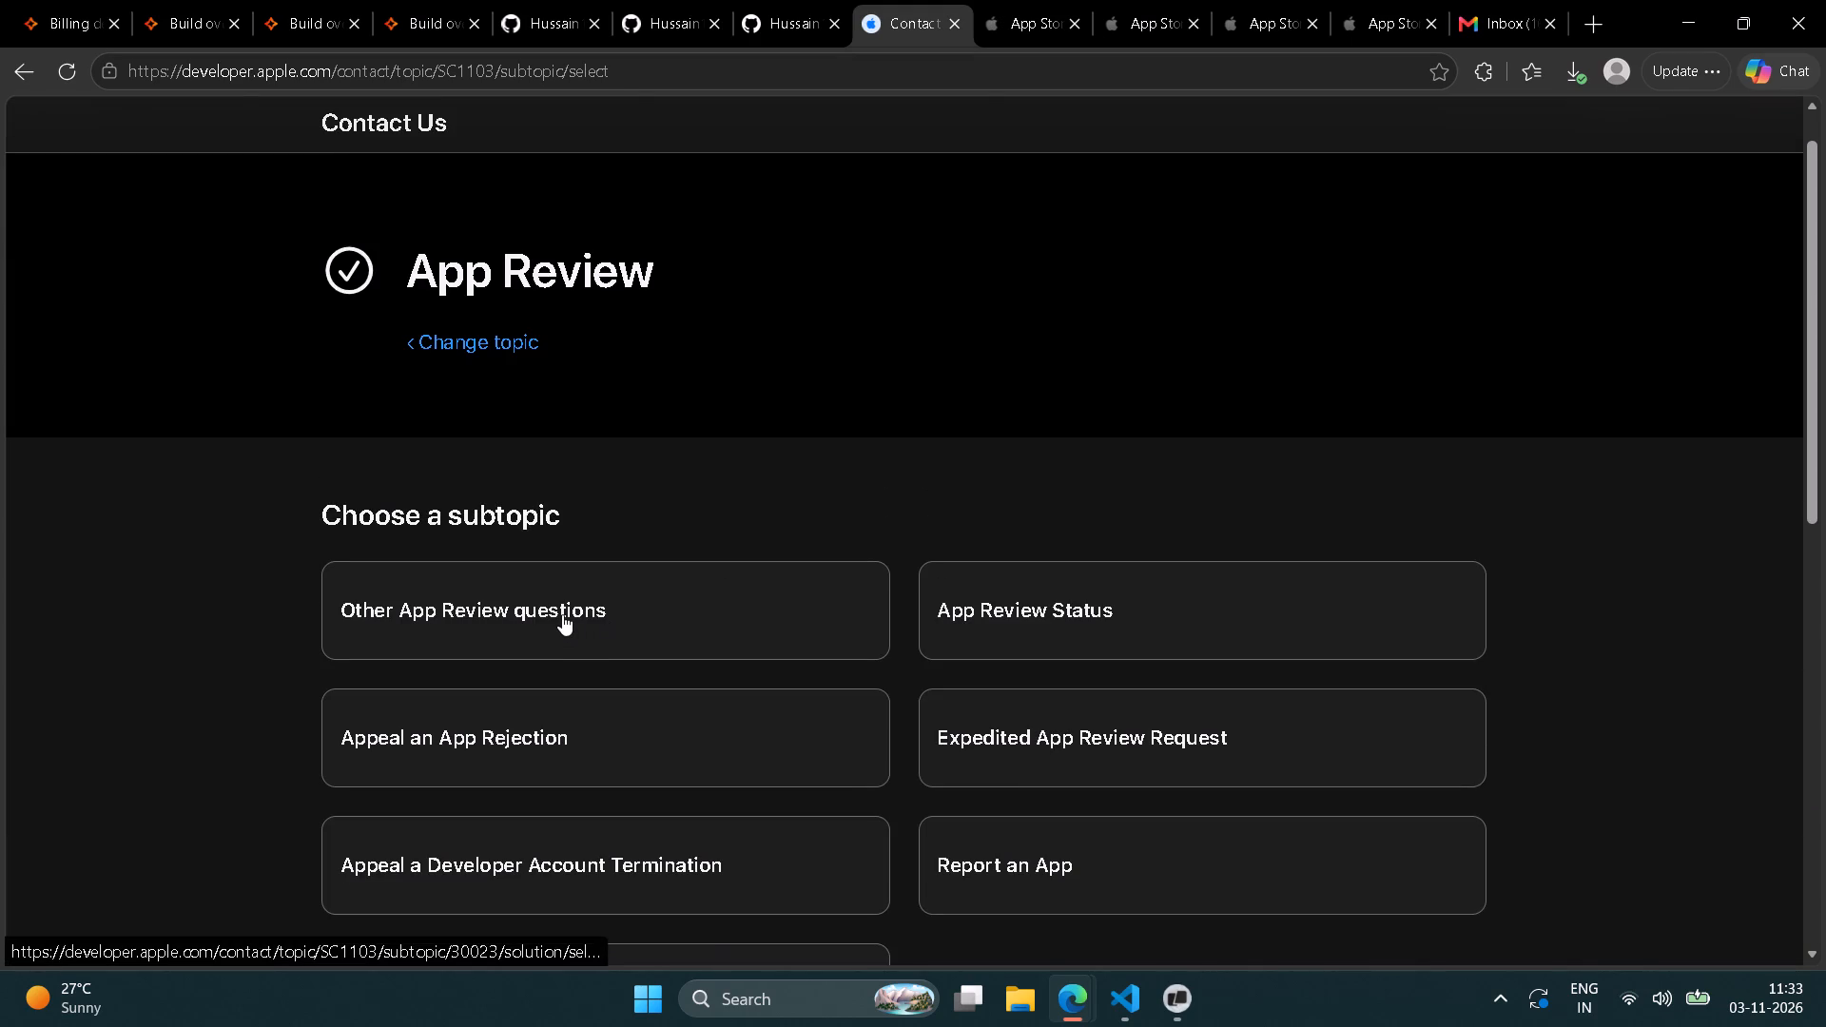
{"action": "scroll", "coordinate": [1032, 619], "scroll_direction": "down", "scroll_amount": 1}
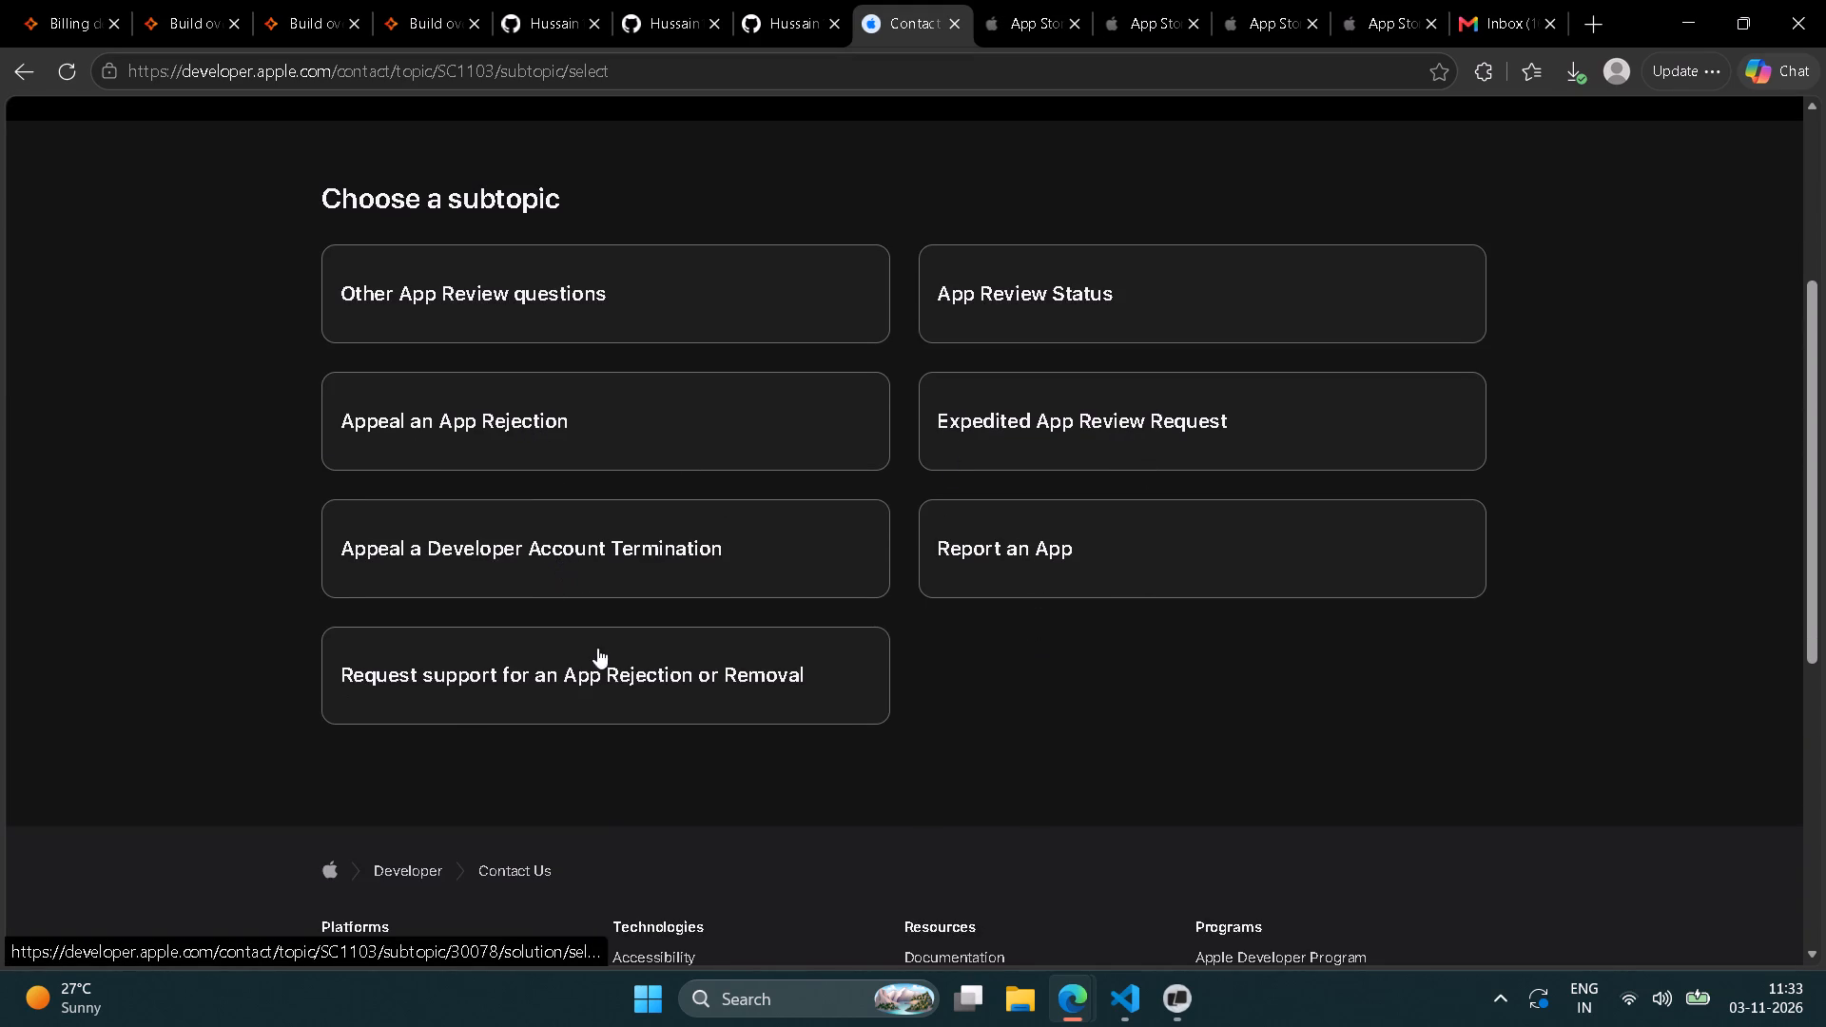
{"action": "left_click", "coordinate": [527, 301]}
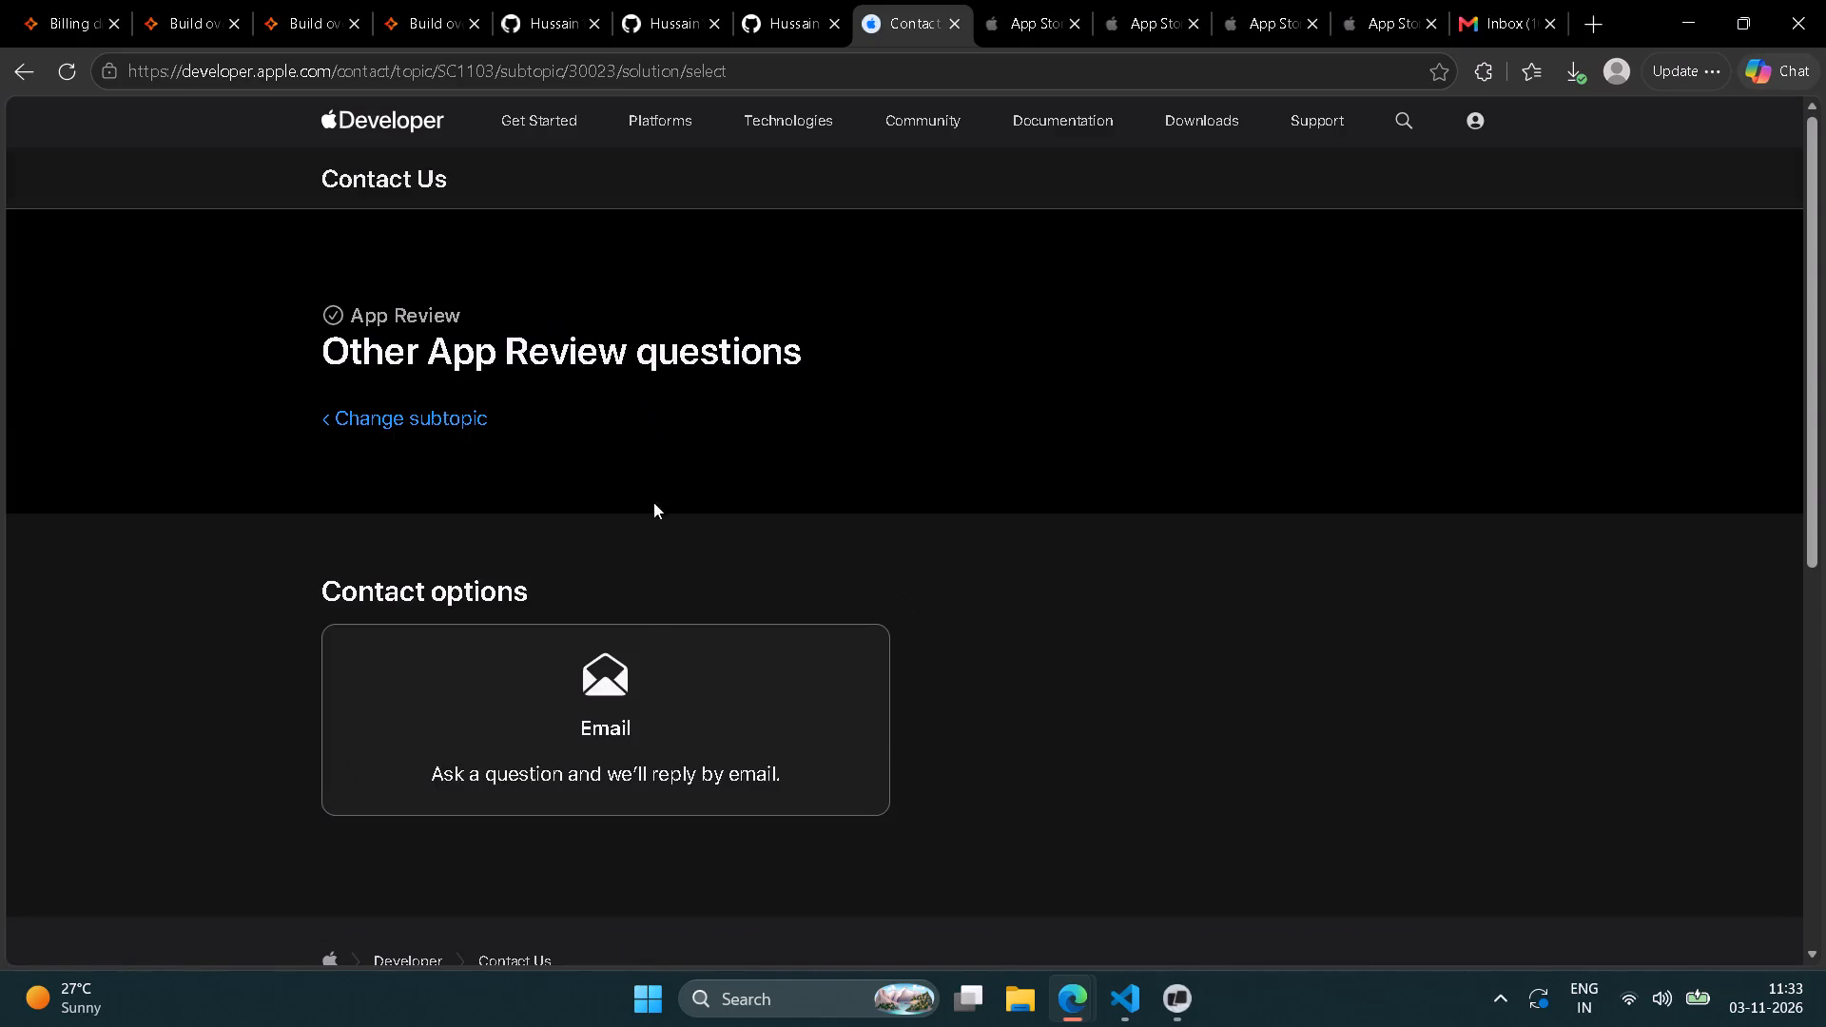
{"action": "left_click", "coordinate": [612, 721]}
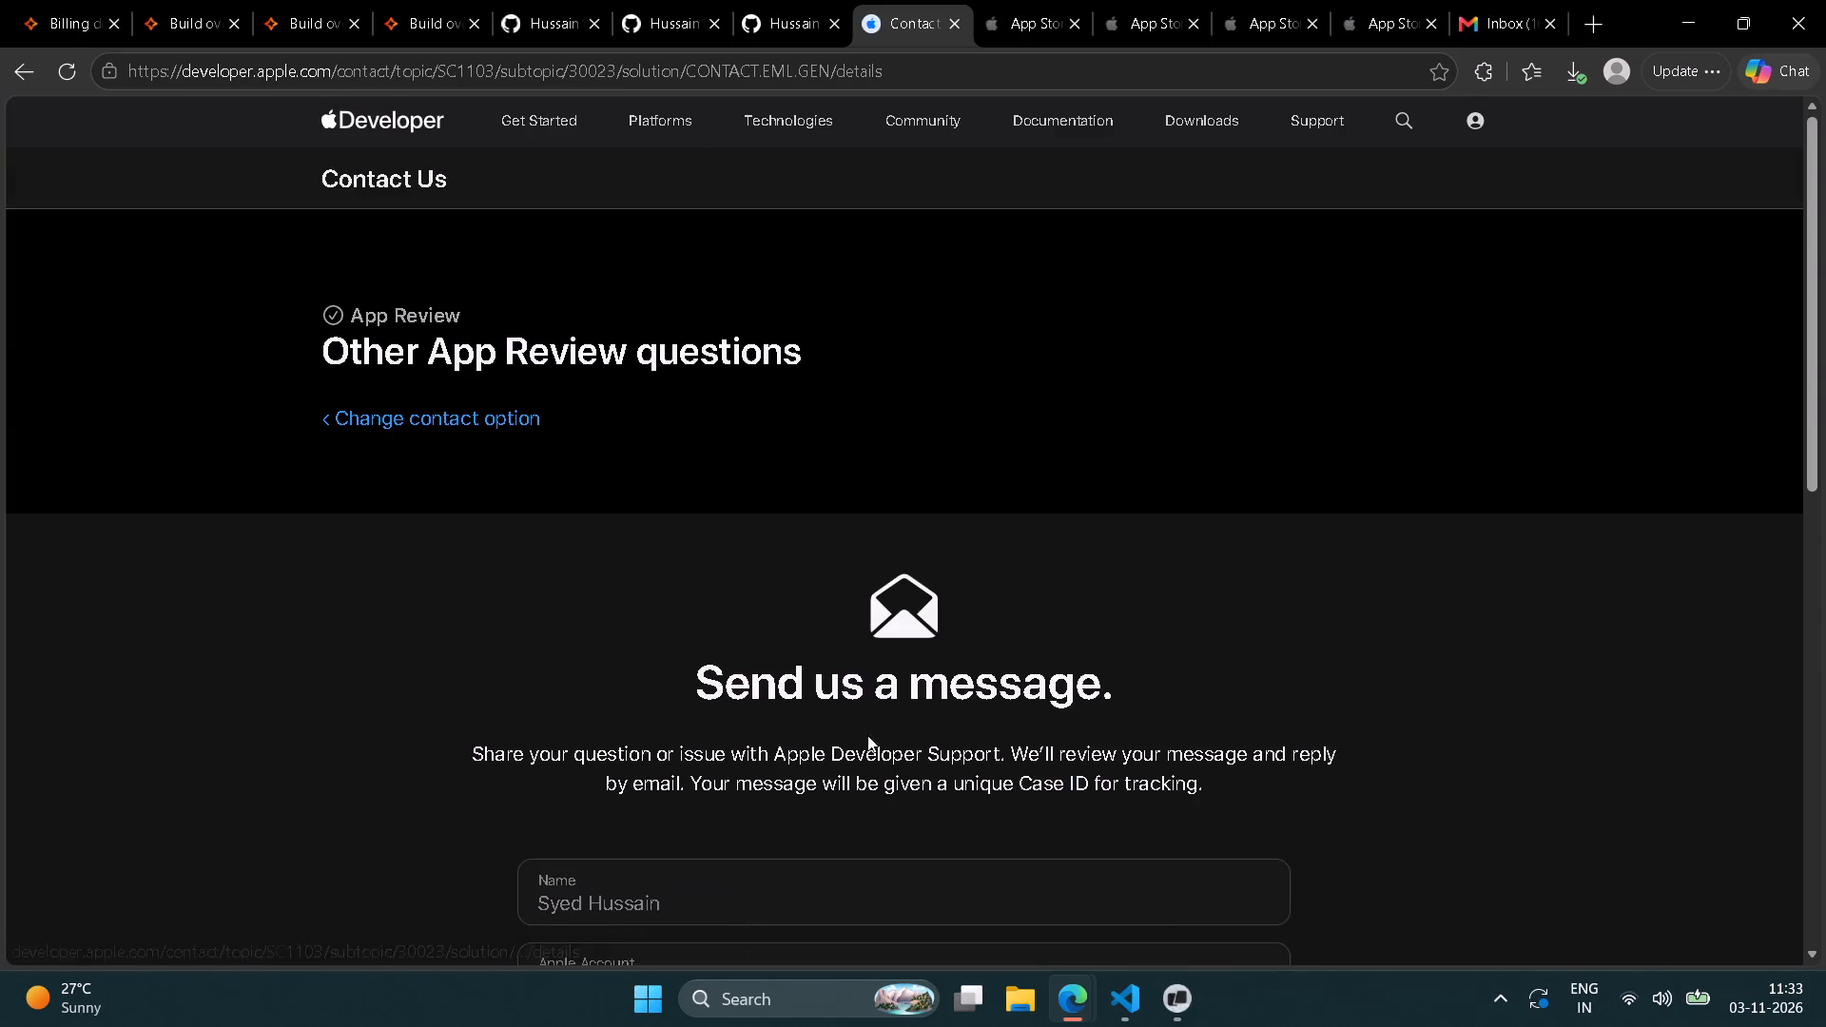
Fill in the message form's app name as SMS - ERP Venture LLP, copied from the app's App Store Connect page.
{"action": "scroll", "coordinate": [1054, 725], "scroll_direction": "down", "scroll_amount": 2}
{"action": "left_click", "coordinate": [731, 420]}
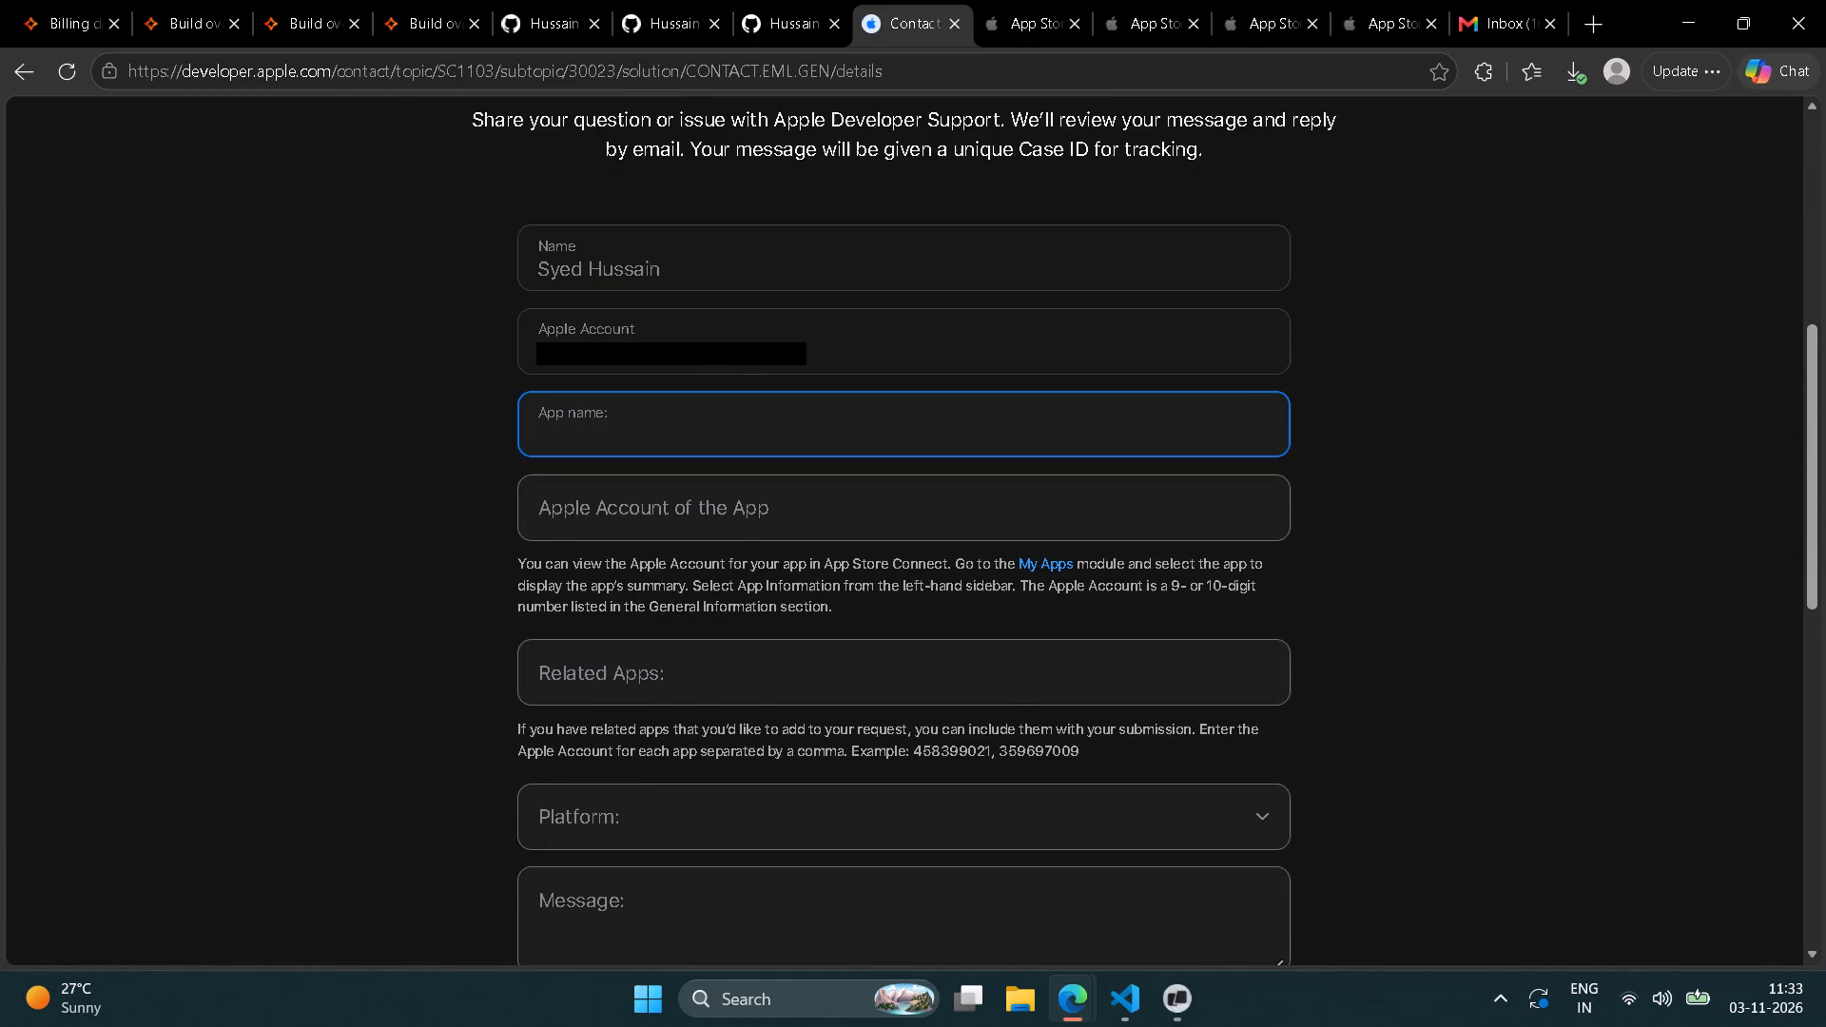
{"action": "type", "text": "SMS"}
{"action": "key", "text": "space"}
{"action": "type", "text": "-"}
{"action": "key", "text": "space"}
{"action": "left_click", "coordinate": [1423, 0]}
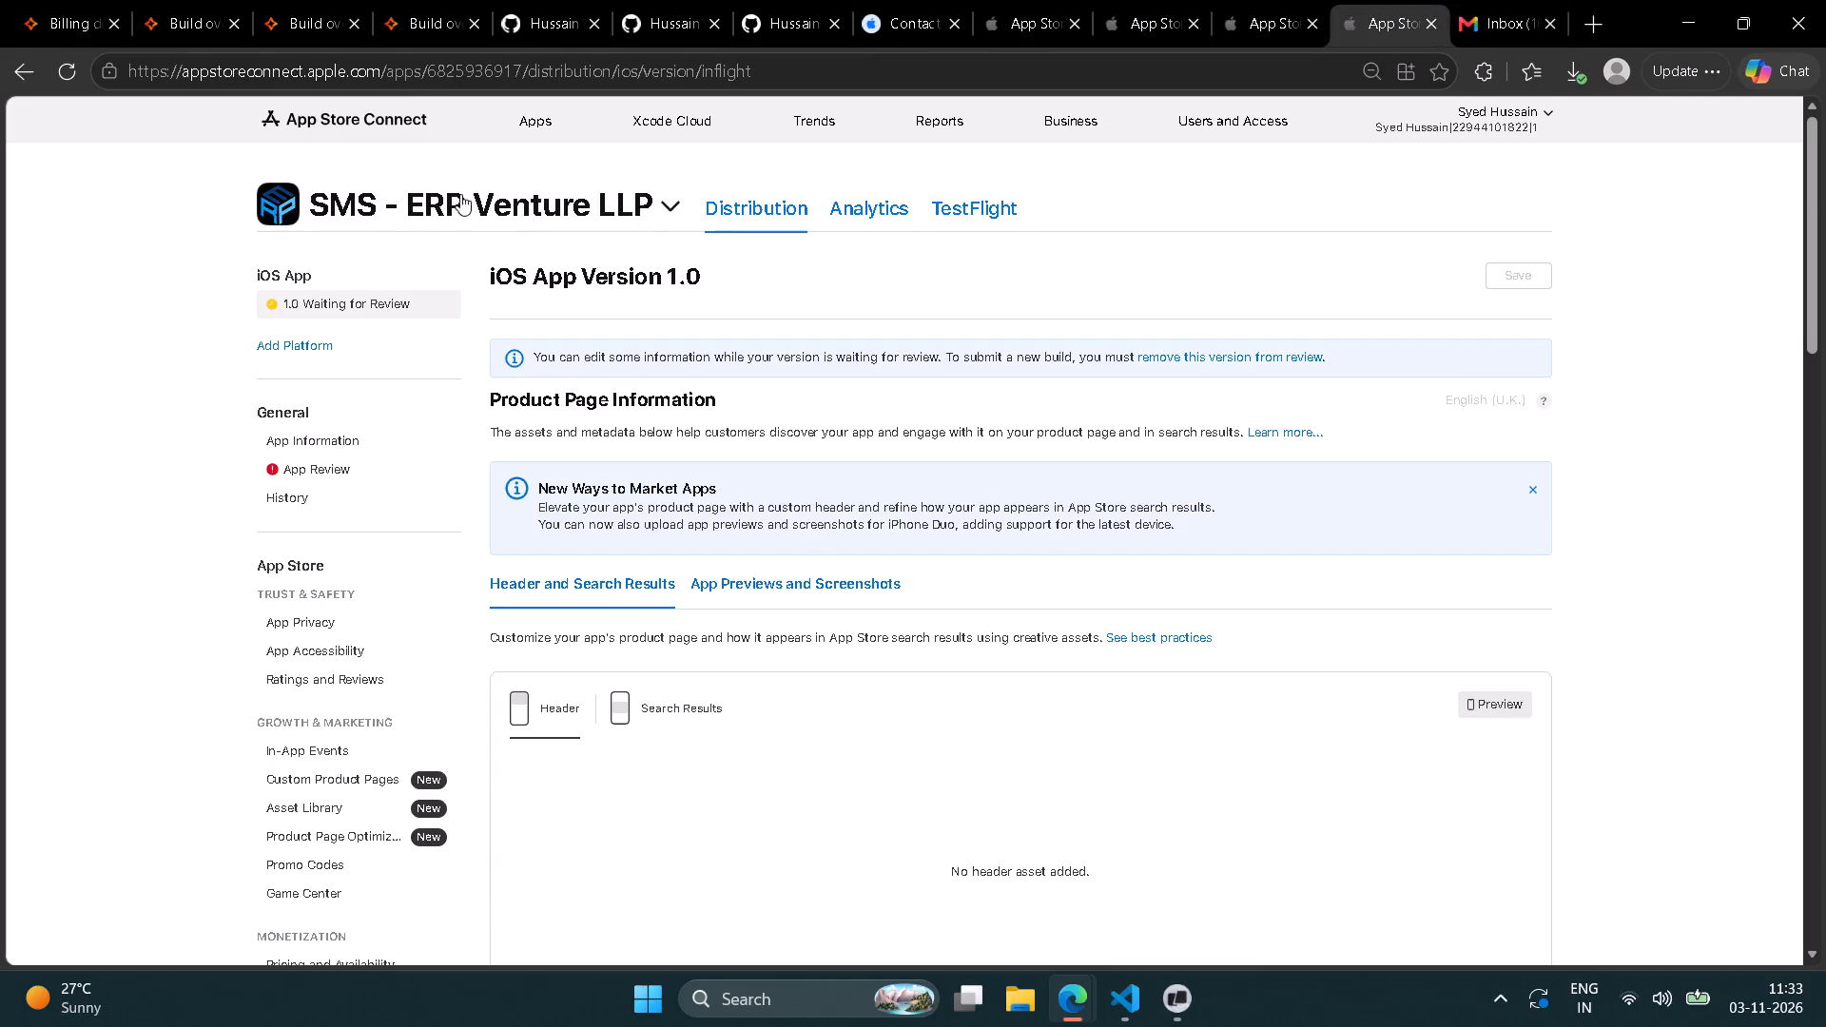
{"action": "left_click_drag", "start_coordinate": [651, 205], "coordinate": [415, 205]}
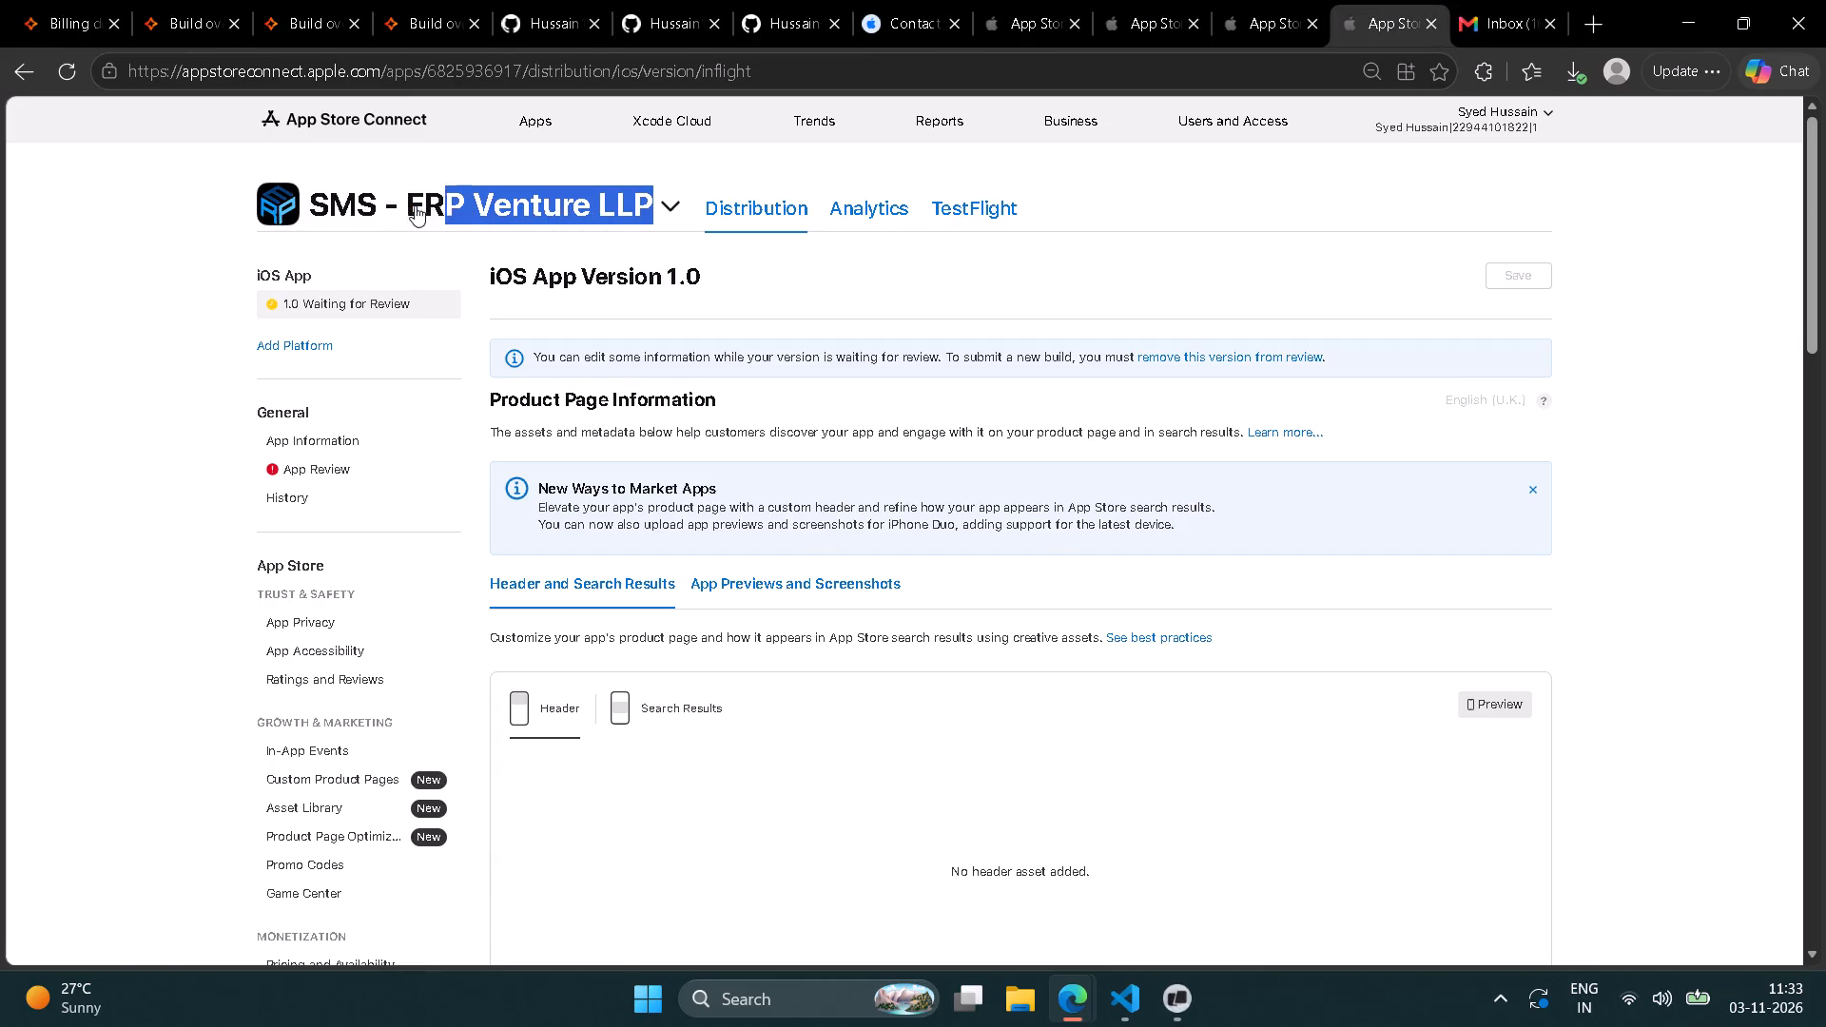
{"action": "left_click_drag", "start_coordinate": [415, 205], "coordinate": [311, 204]}
{"action": "key", "text": "ctrl+c"}
{"action": "key", "text": "alt+Tab"}
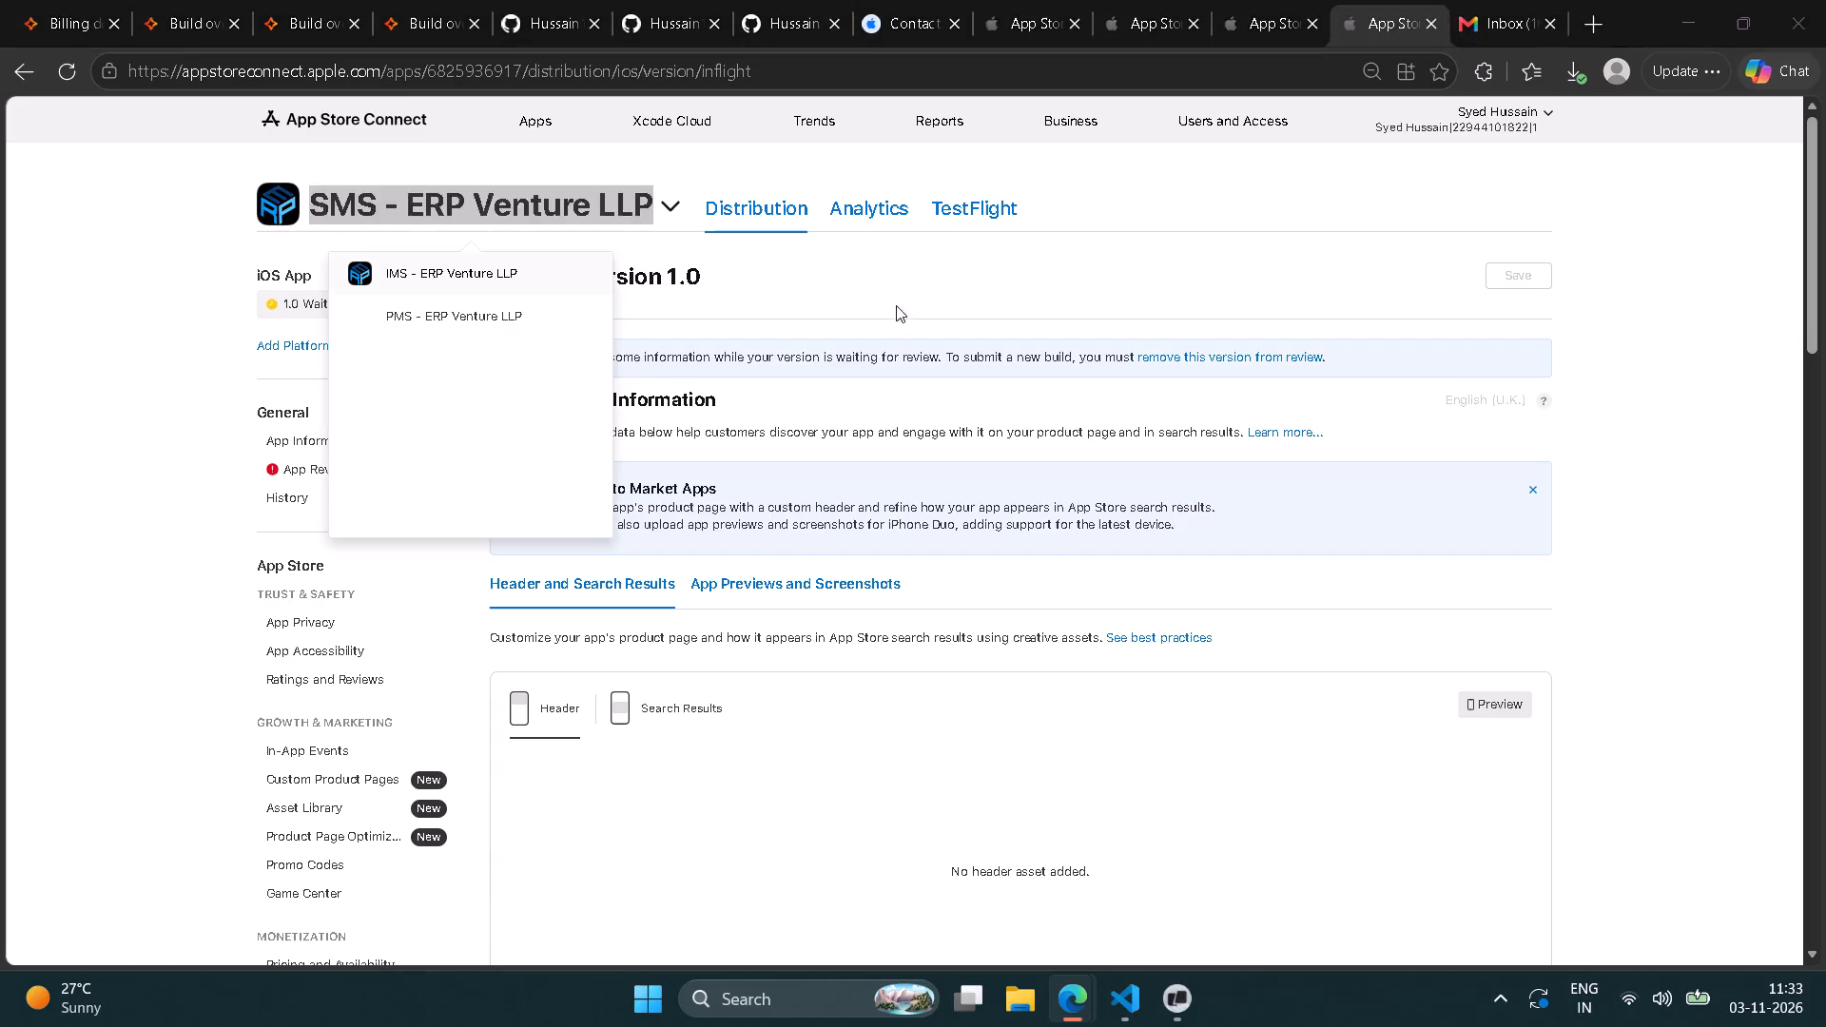
{"action": "left_click_drag", "start_coordinate": [652, 431], "coordinate": [524, 441]}
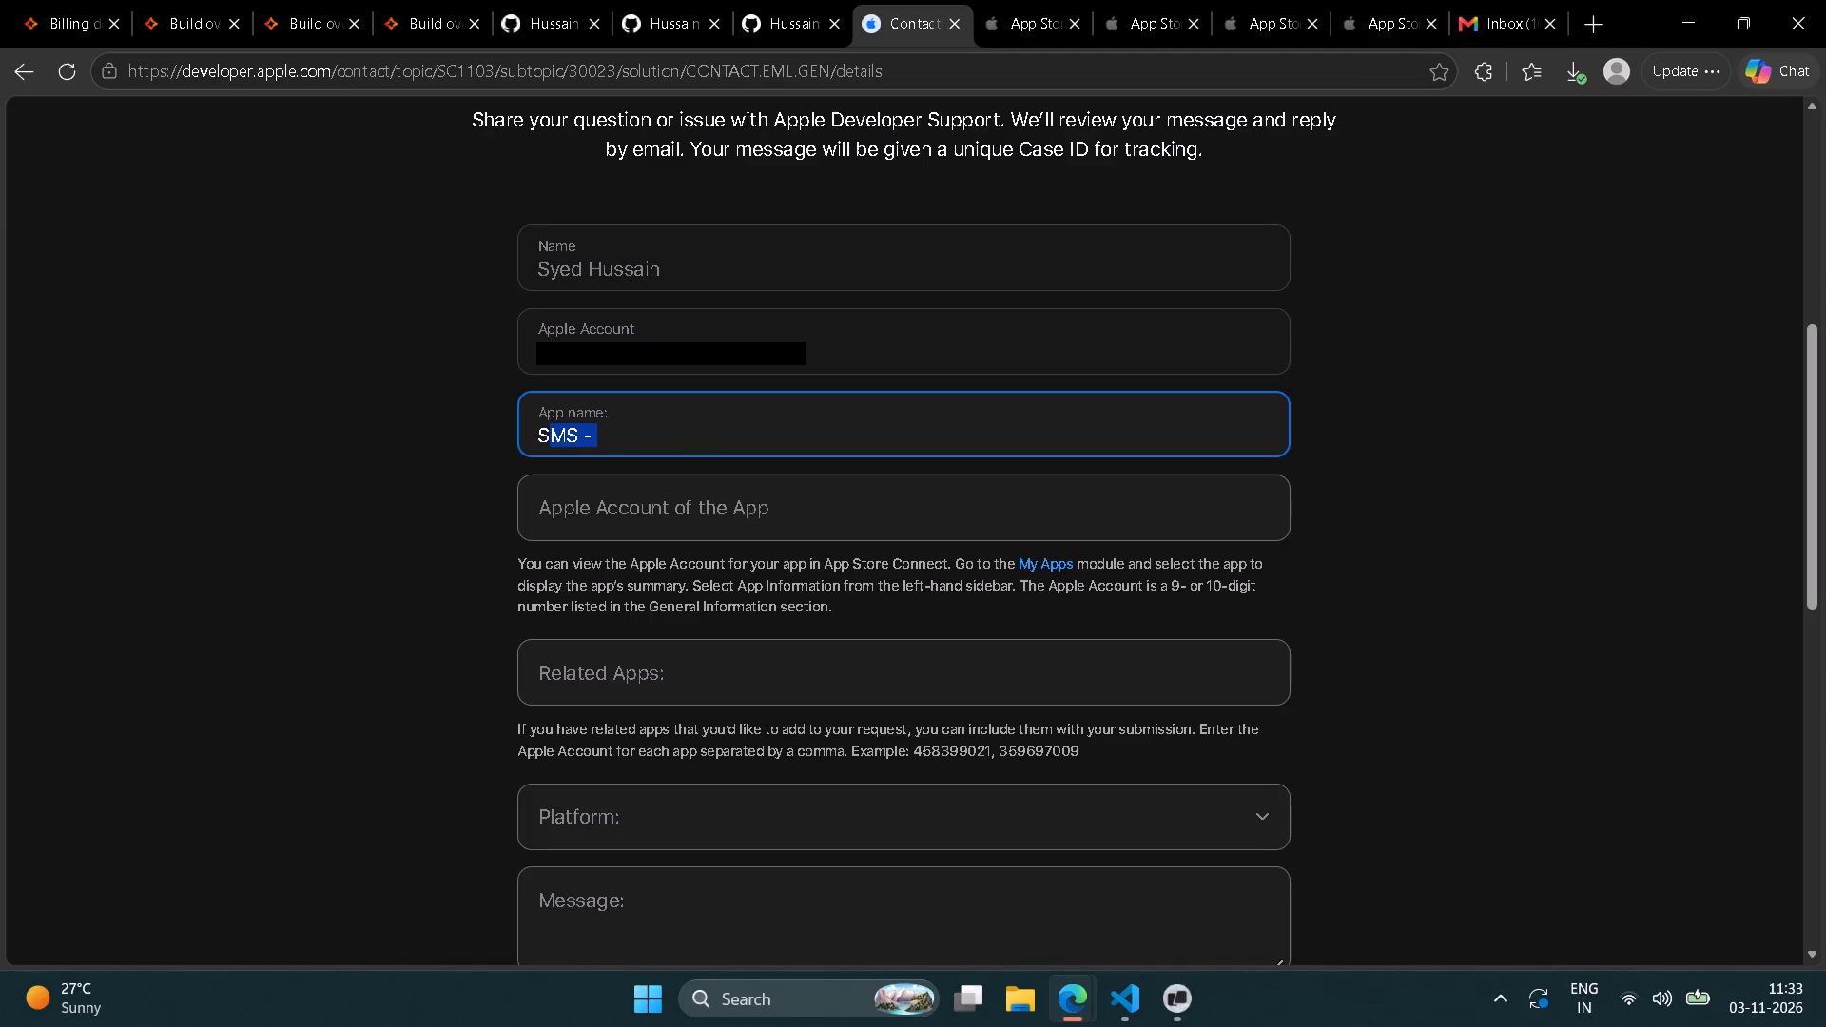
{"action": "key", "text": "ctrl+v"}
{"action": "left_click", "coordinate": [678, 508]}
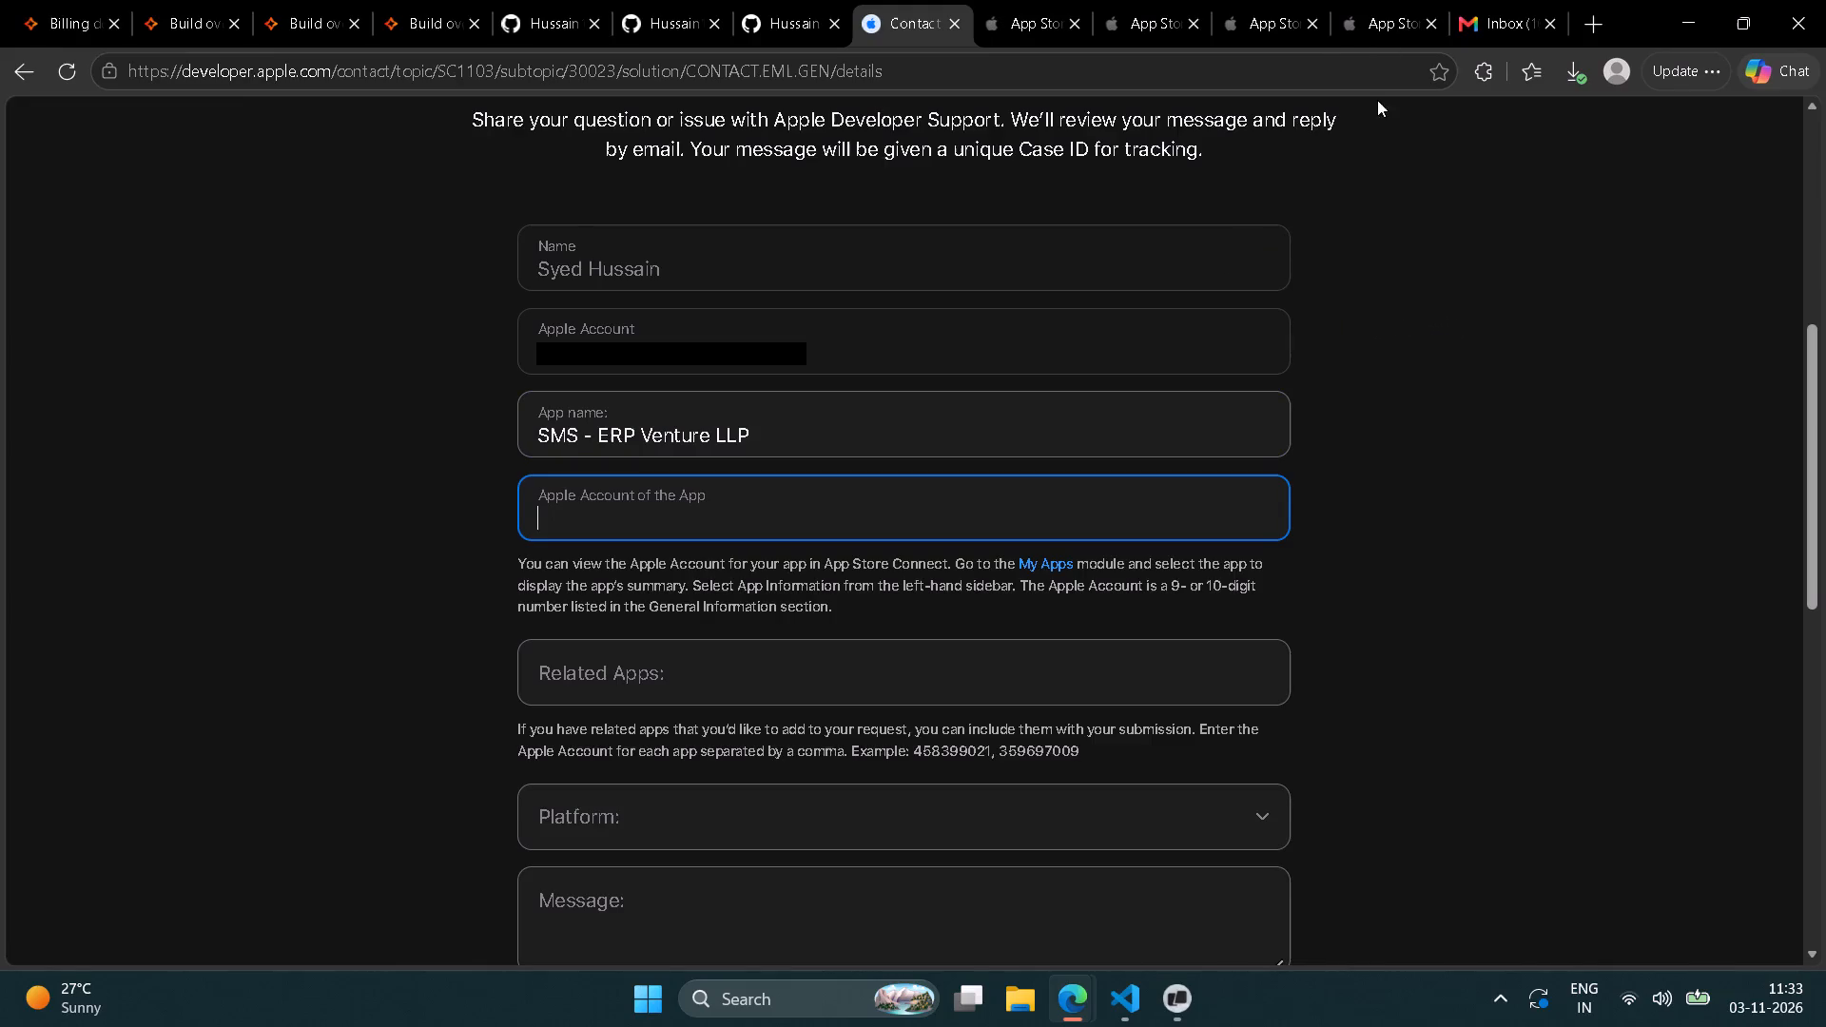
{"action": "left_click", "coordinate": [1378, 3]}
{"action": "left_click", "coordinate": [158, 210]}
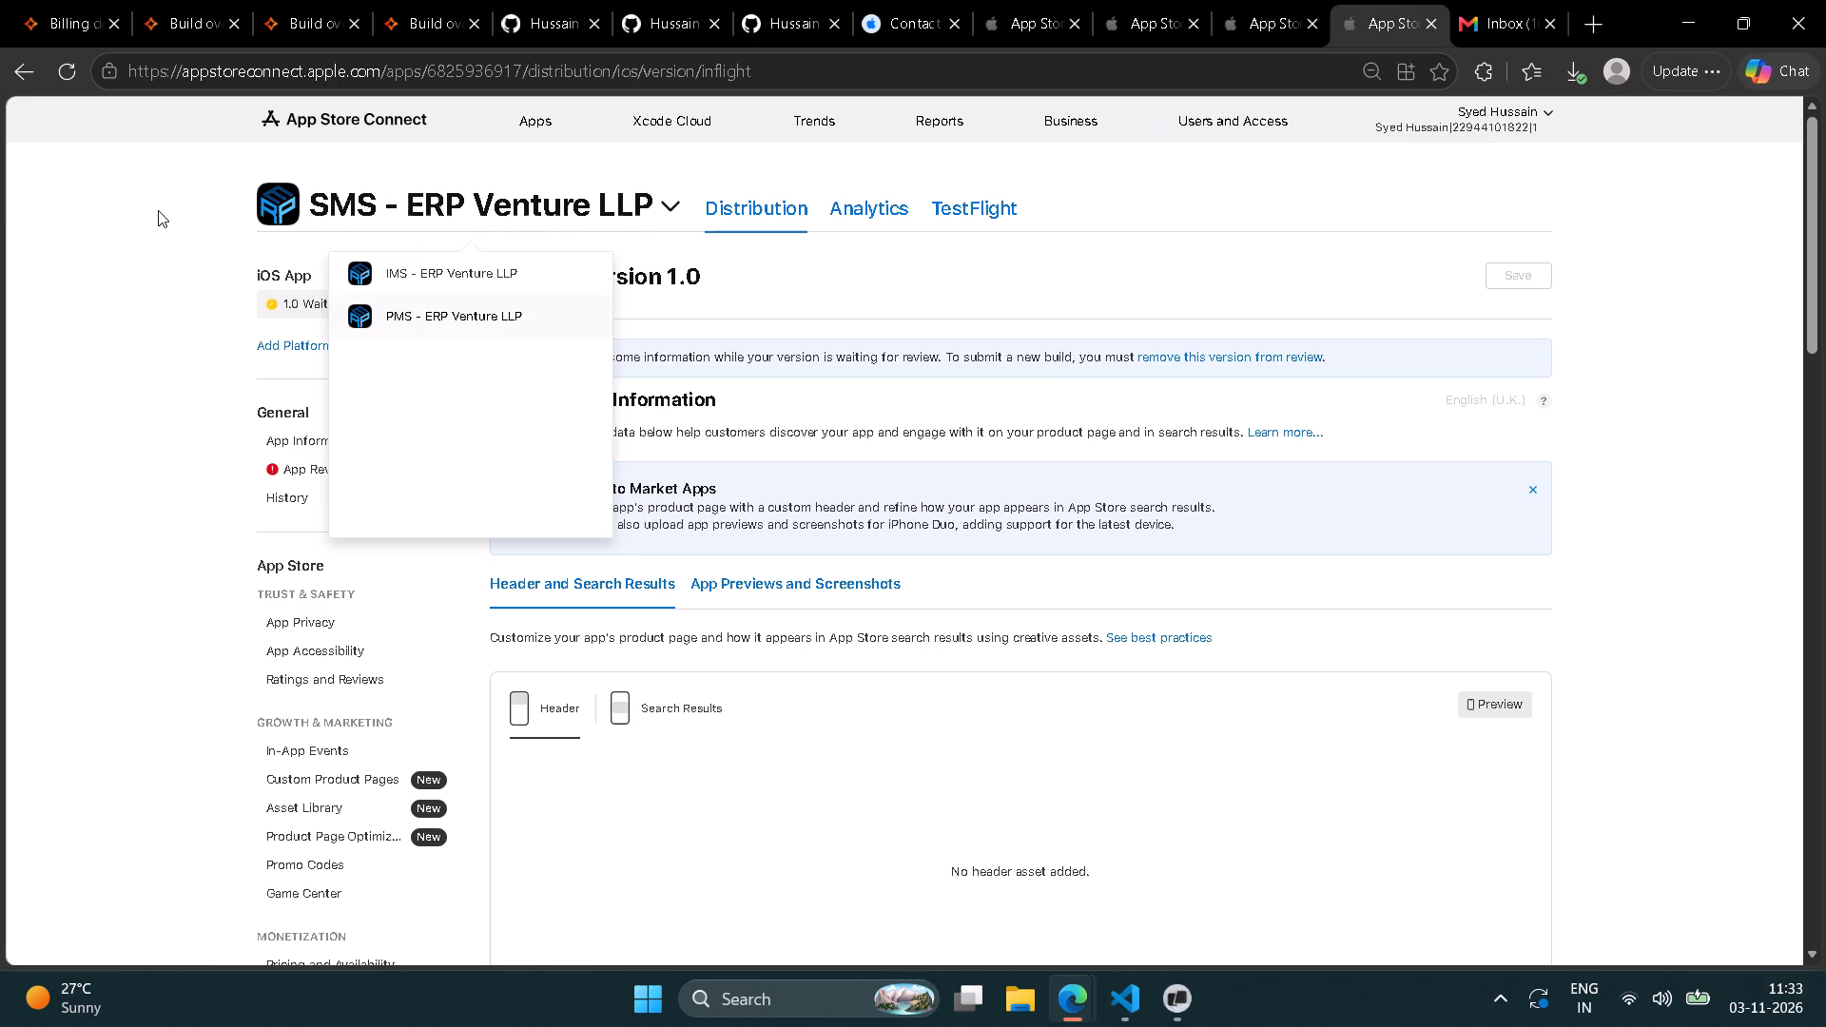
{"action": "left_click", "coordinate": [158, 210]}
{"action": "left_click", "coordinate": [141, 382]}
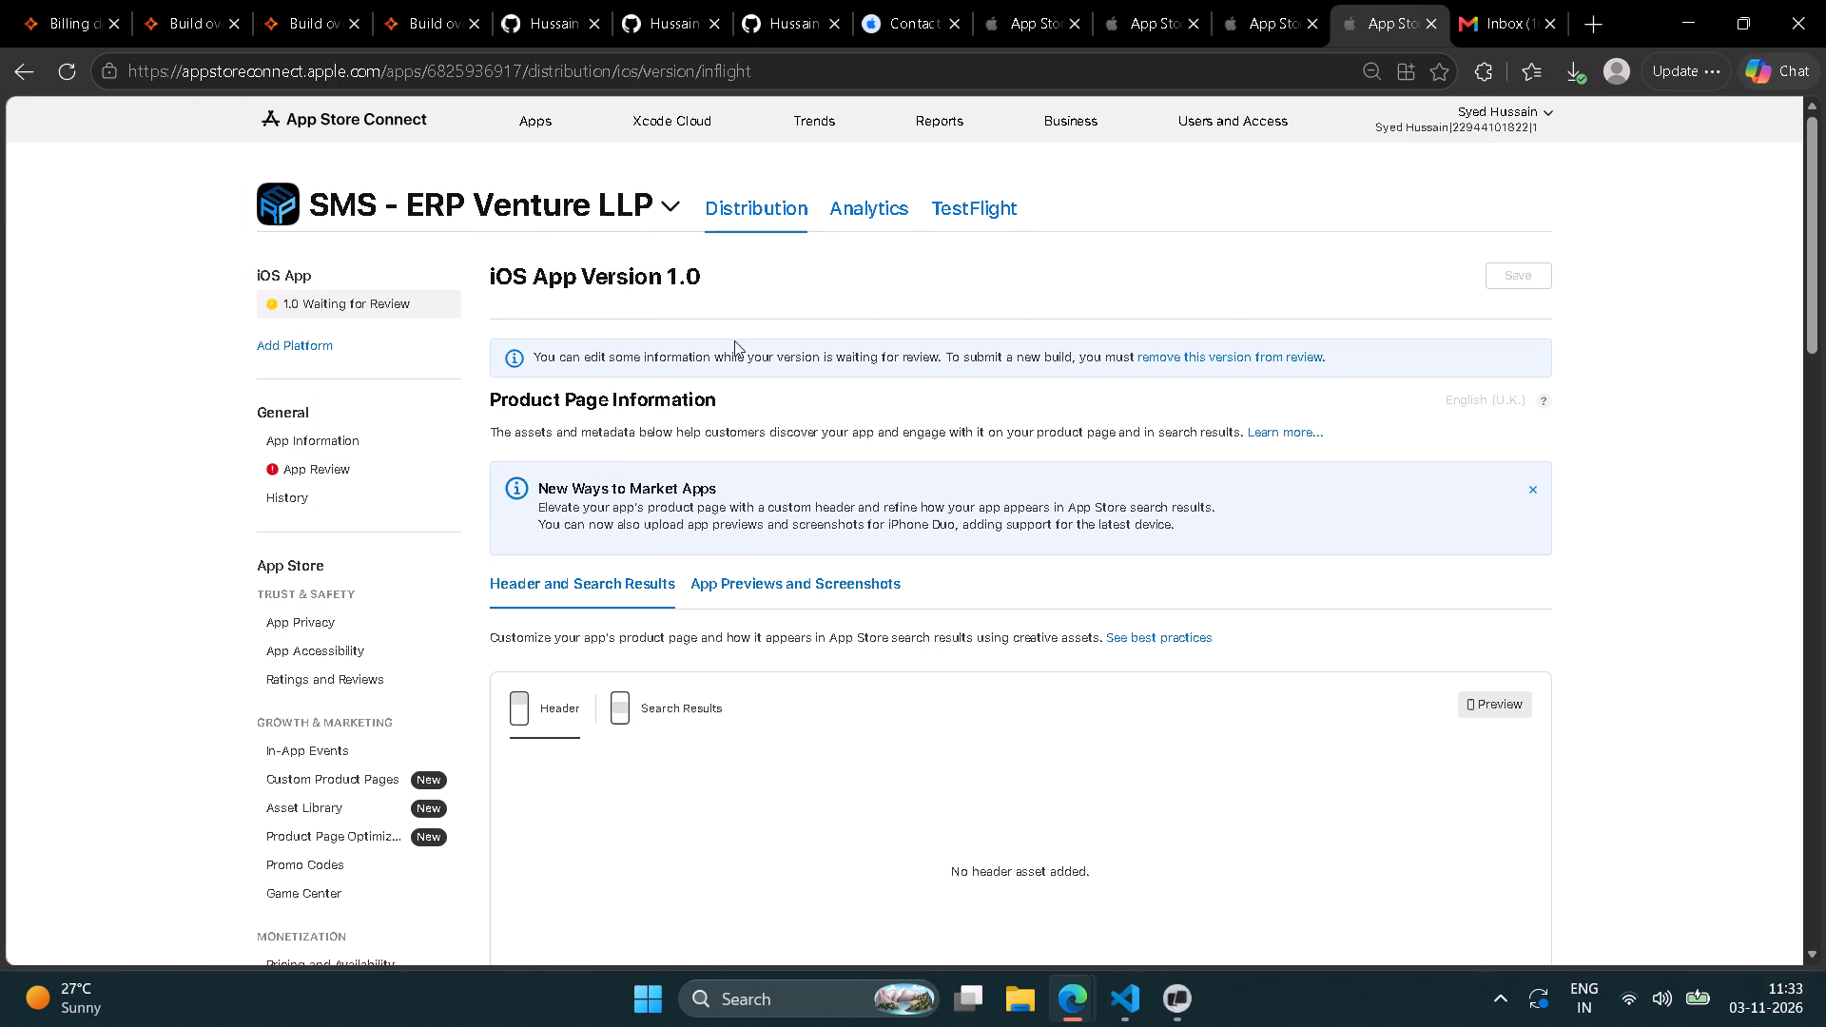
{"action": "scroll", "coordinate": [683, 513], "scroll_direction": "down", "scroll_amount": 2}
{"action": "scroll", "coordinate": [683, 513], "scroll_direction": "up", "scroll_amount": 4}
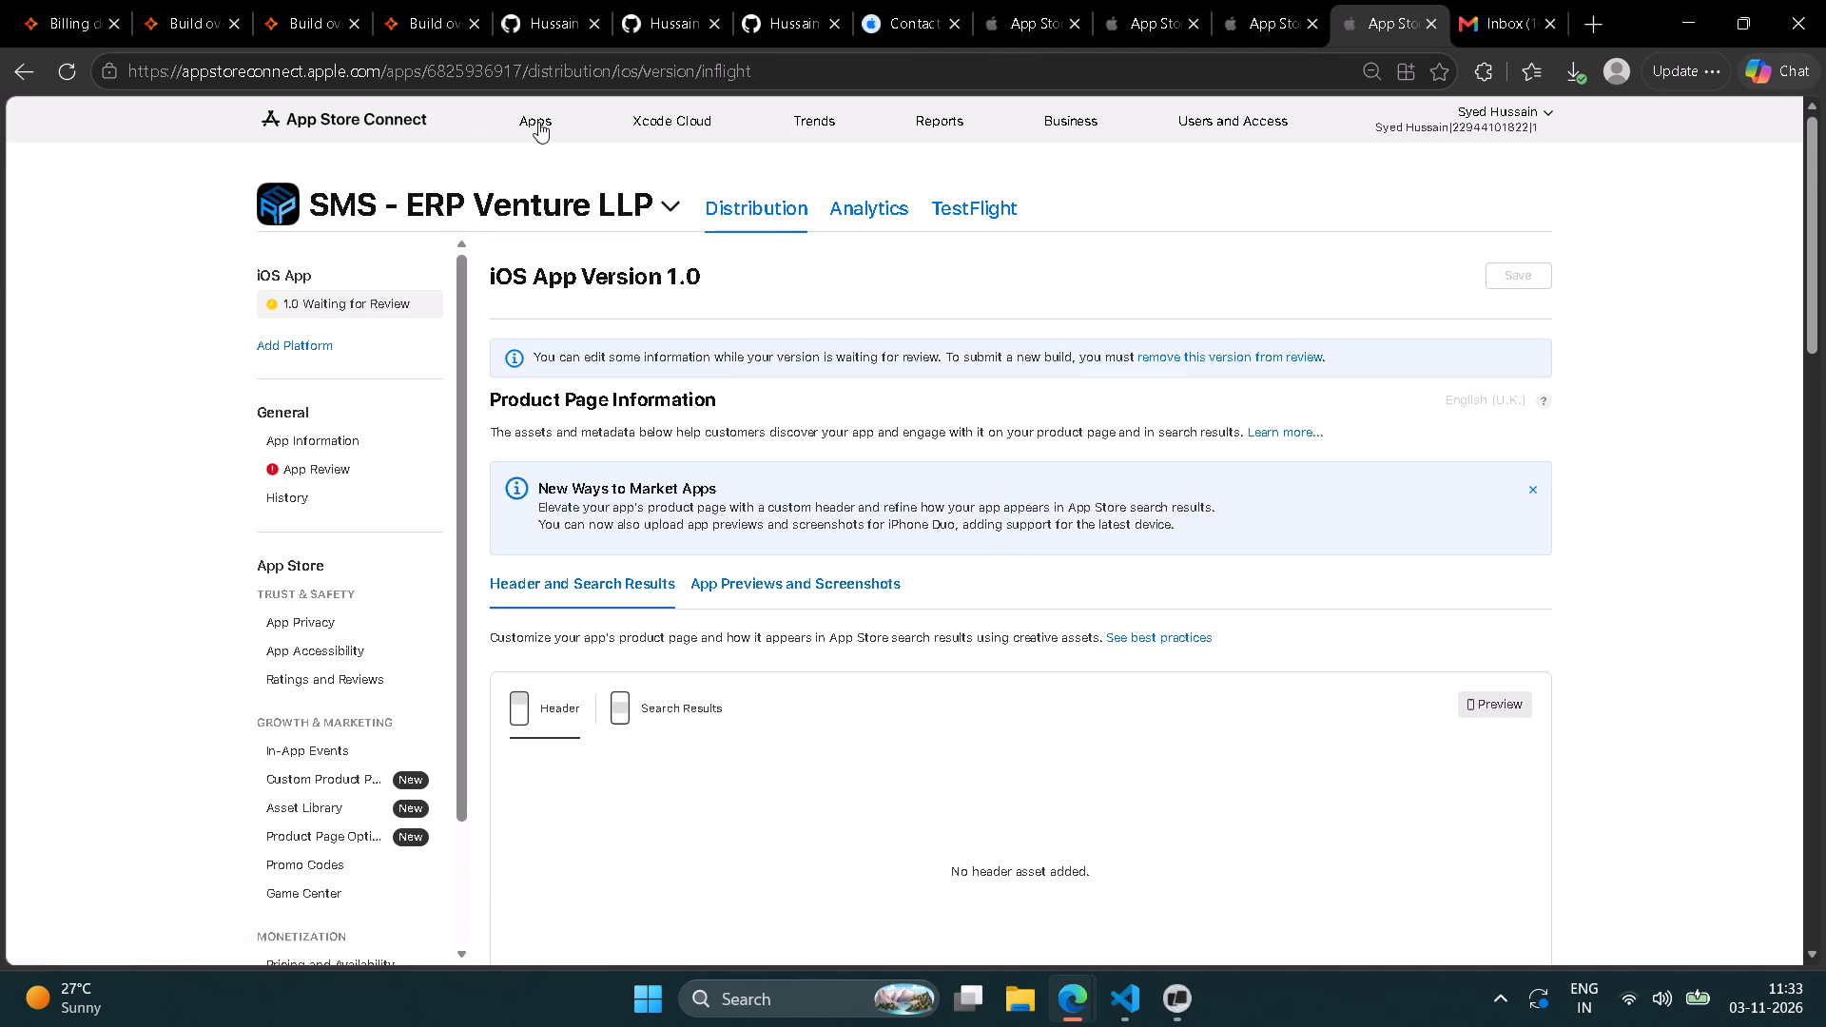
{"action": "left_click", "coordinate": [592, 195]}
{"action": "left_click", "coordinate": [592, 195]}
{"action": "left_click", "coordinate": [290, 445]}
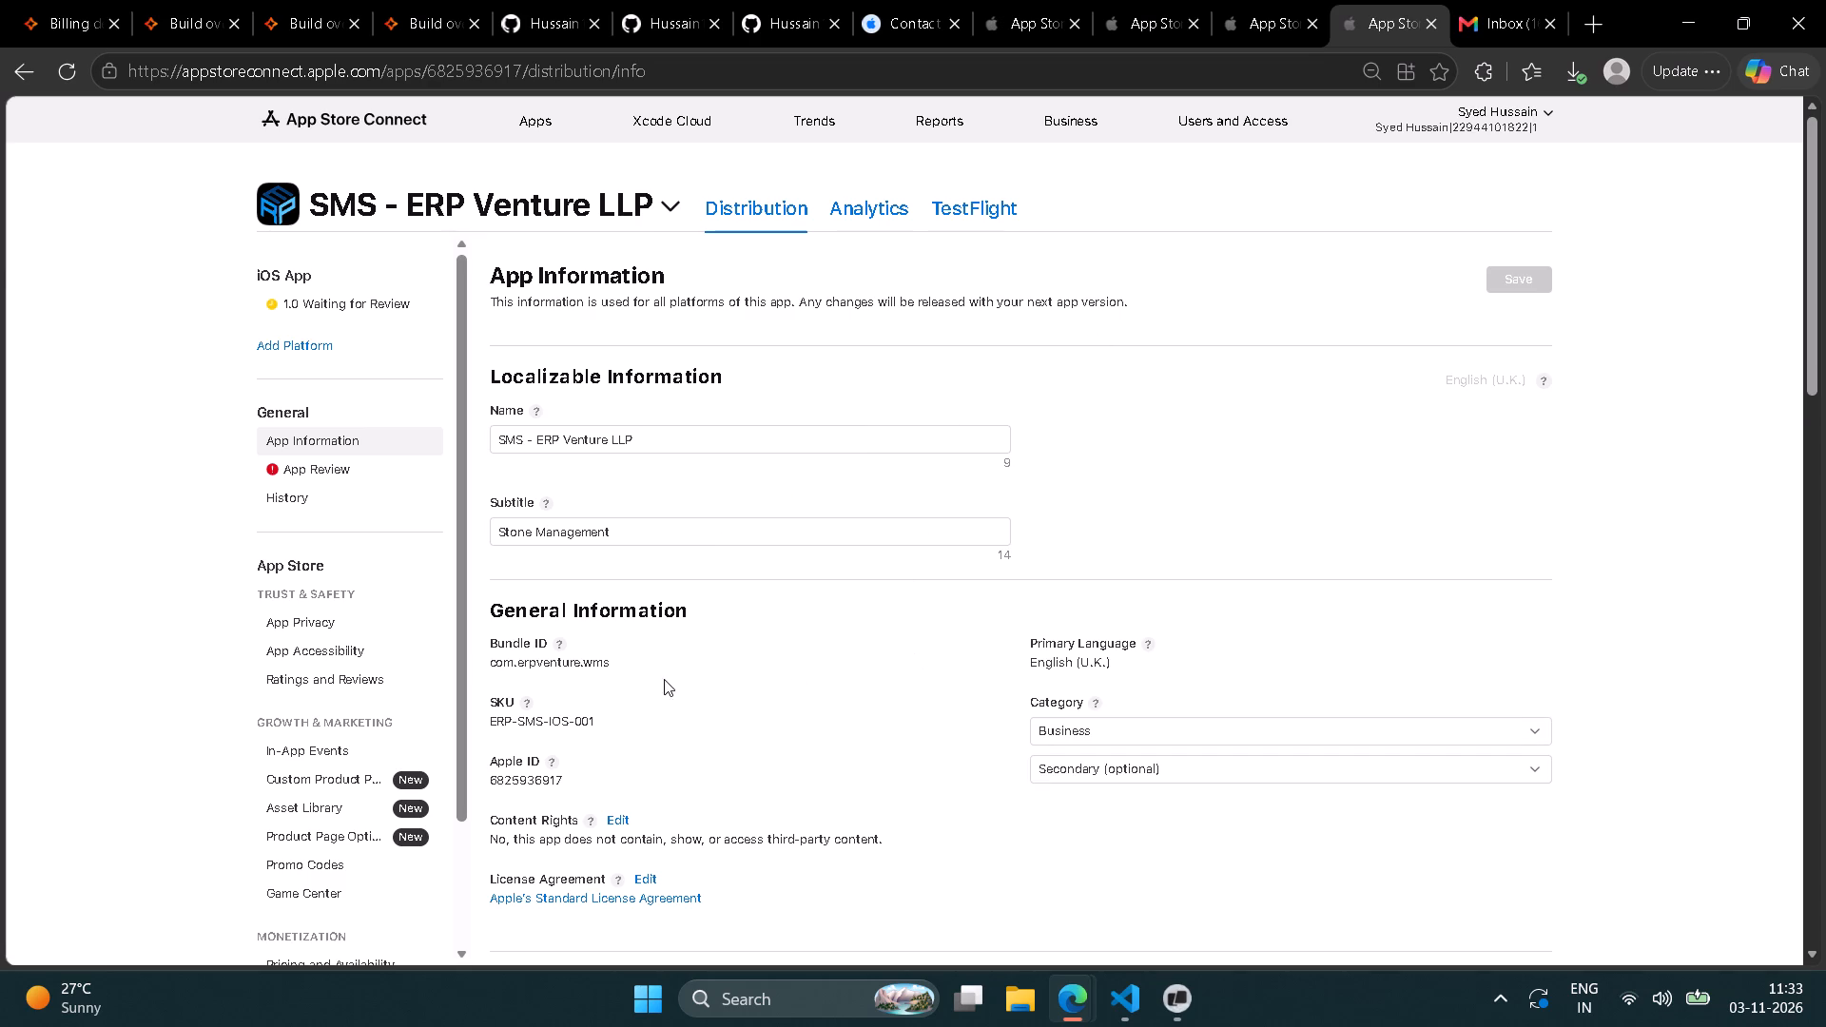
{"action": "left_click_drag", "start_coordinate": [568, 778], "coordinate": [507, 779]}
{"action": "left_click_drag", "start_coordinate": [507, 779], "coordinate": [489, 781]}
{"action": "key", "text": "ctrl+c"}
{"action": "key", "text": "alt+Tab"}
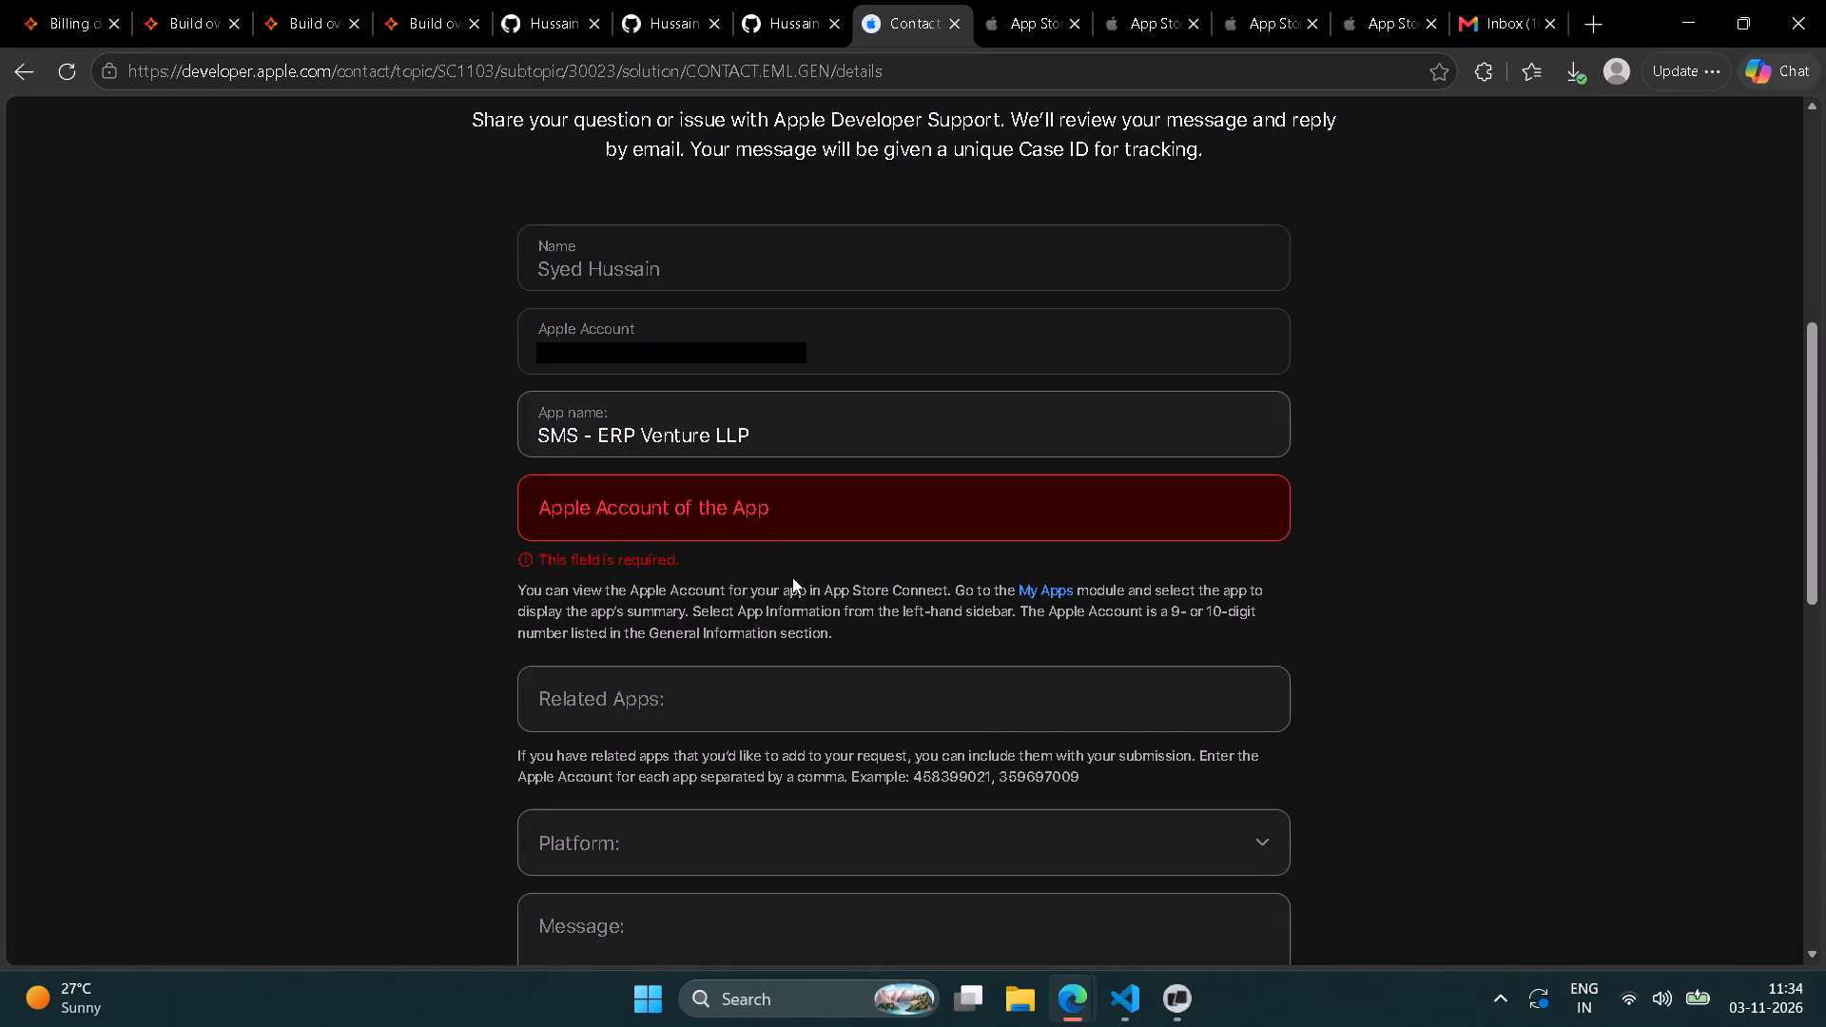
{"action": "left_click", "coordinate": [741, 513]}
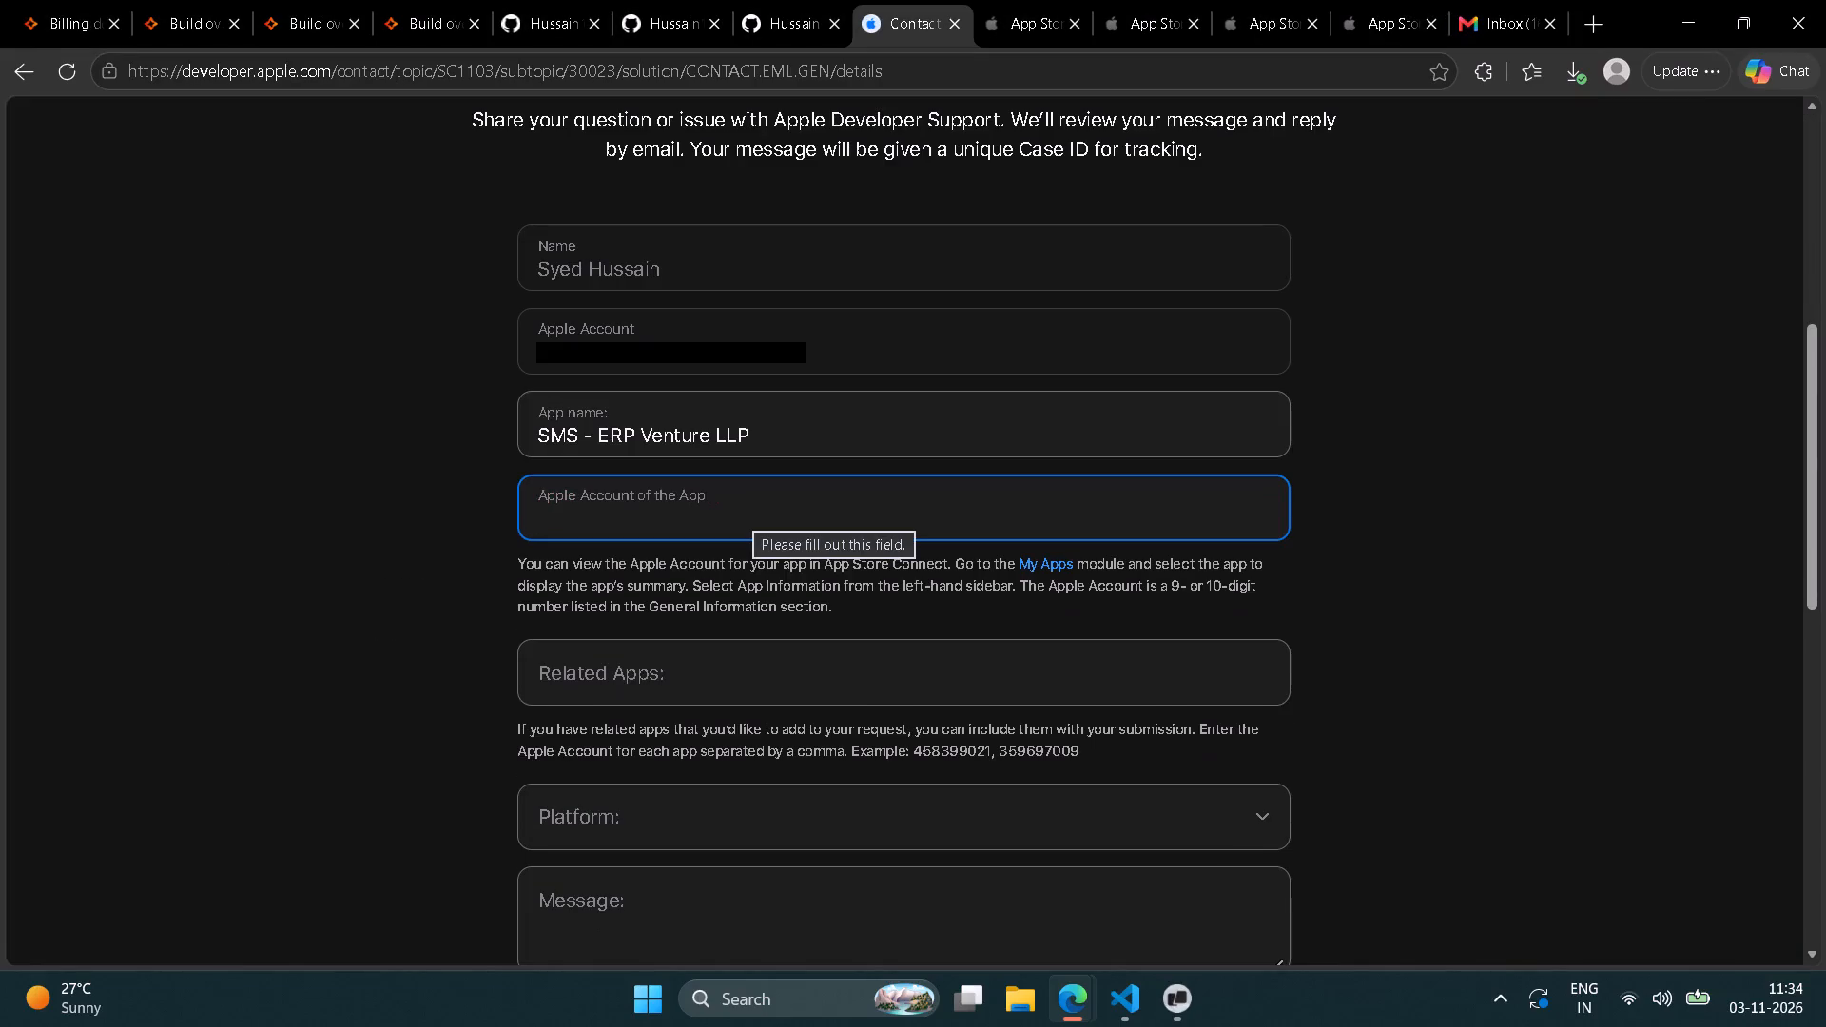
{"action": "key", "text": "ctrl+v"}
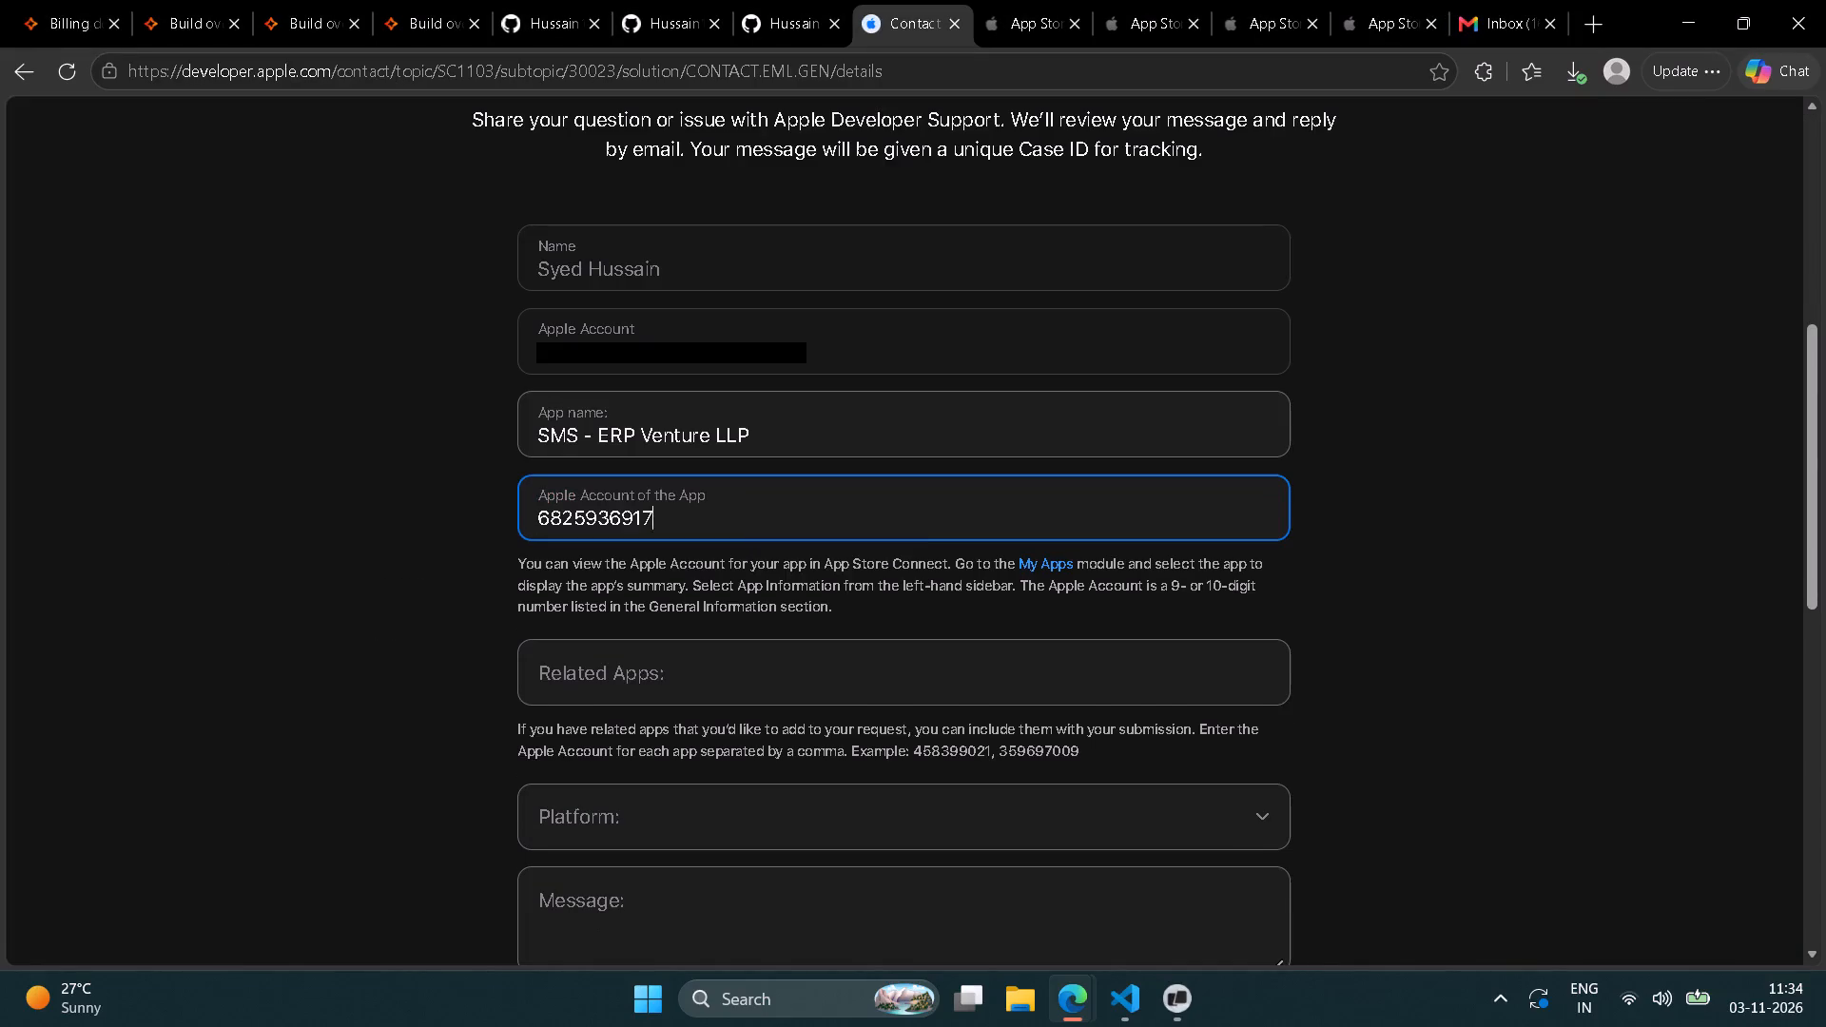
{"action": "left_click", "coordinate": [654, 666]}
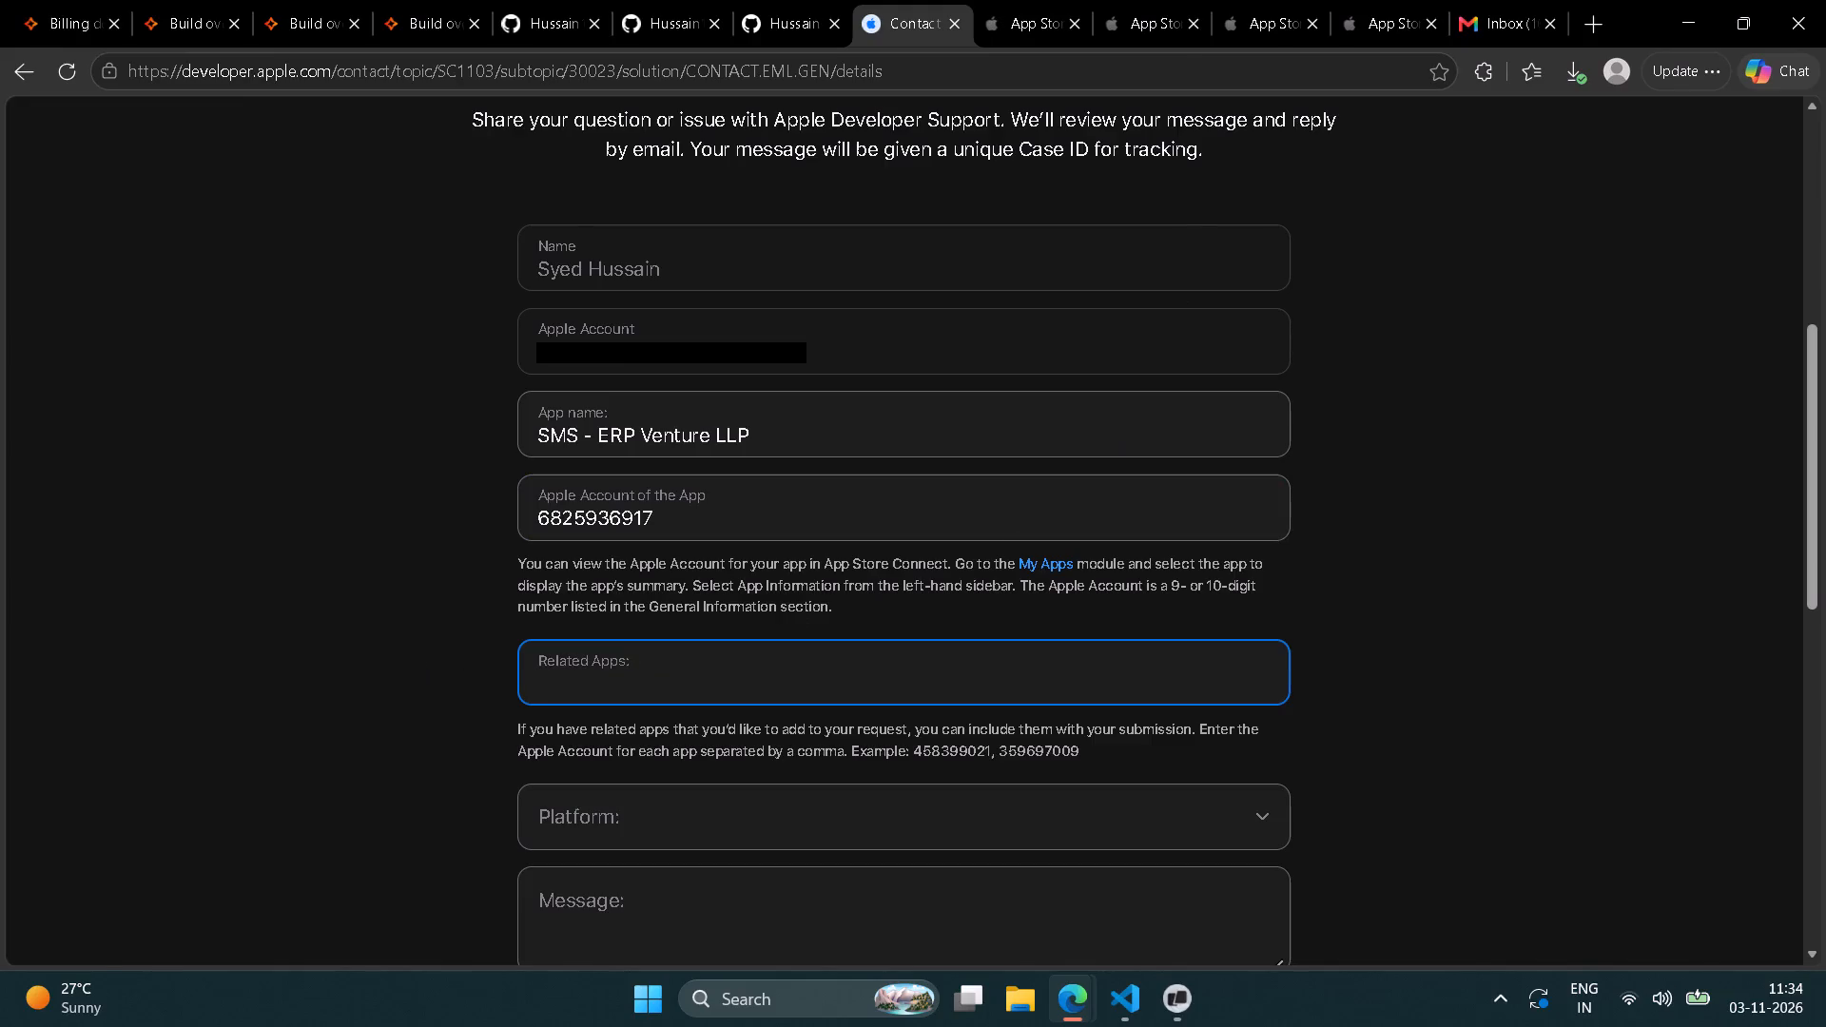
{"action": "left_click", "coordinate": [1046, 0]}
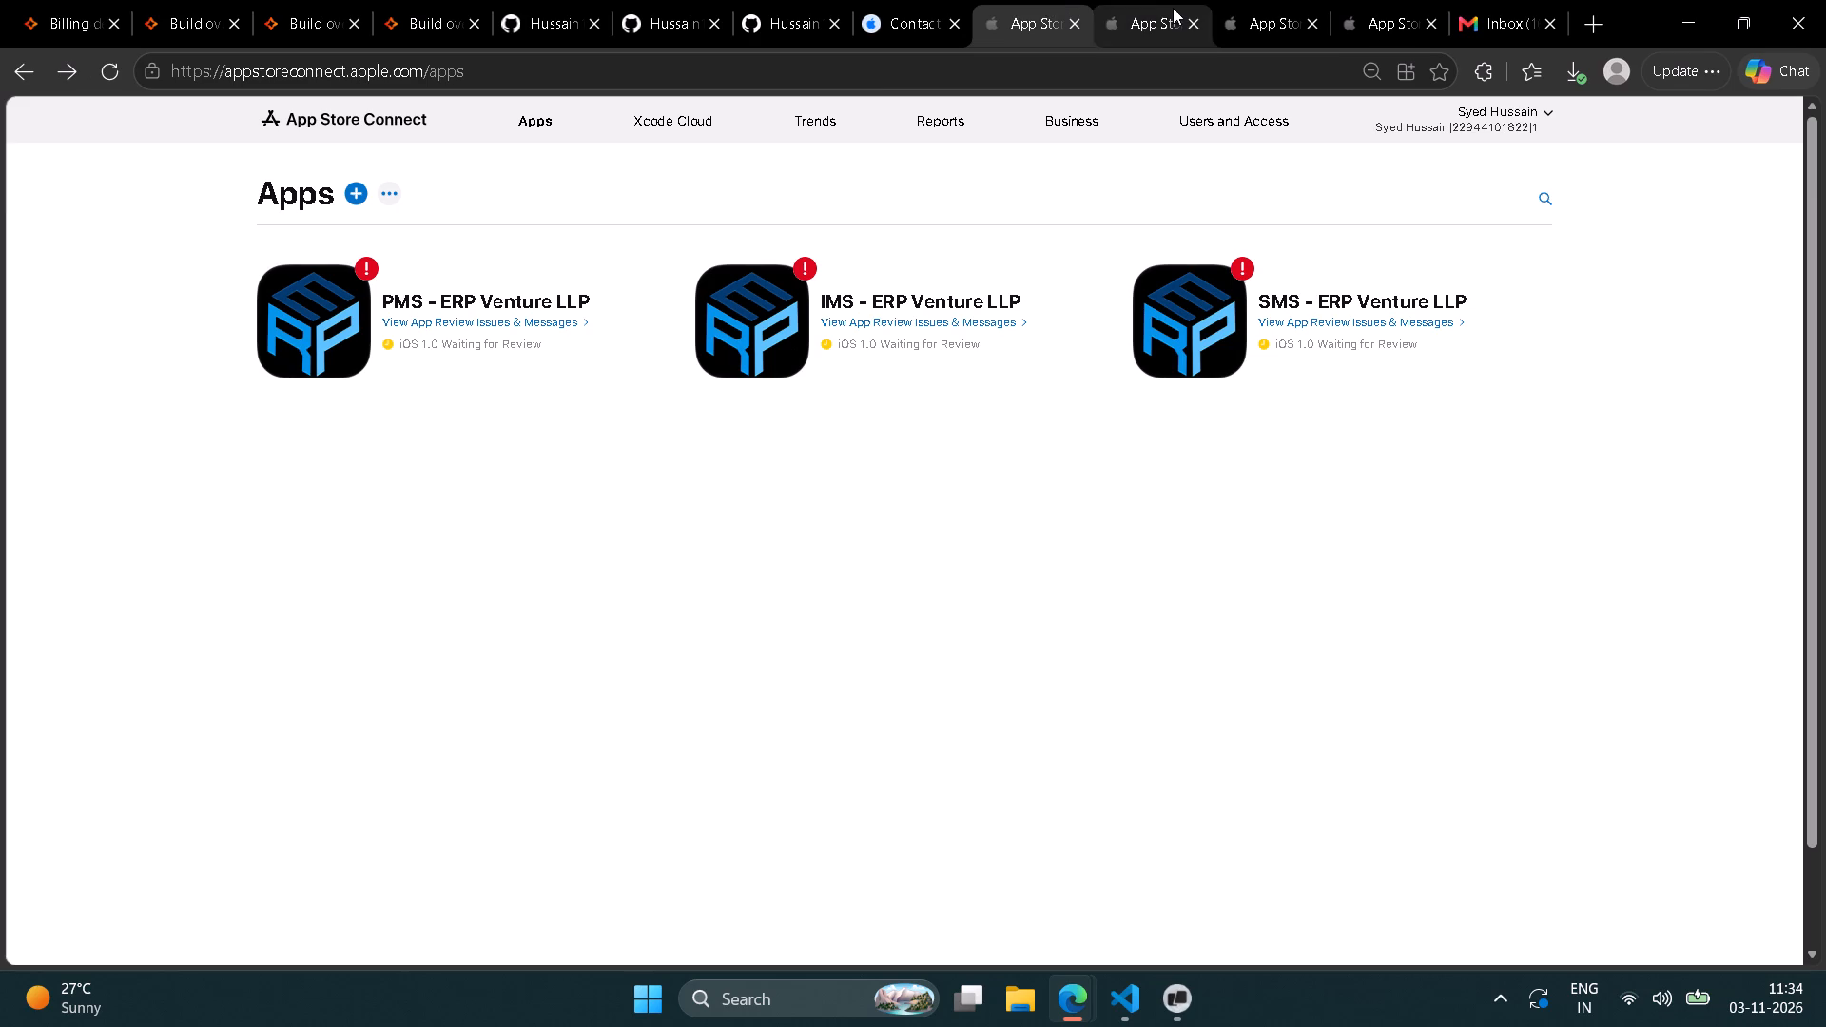
{"action": "left_click", "coordinate": [1177, 8]}
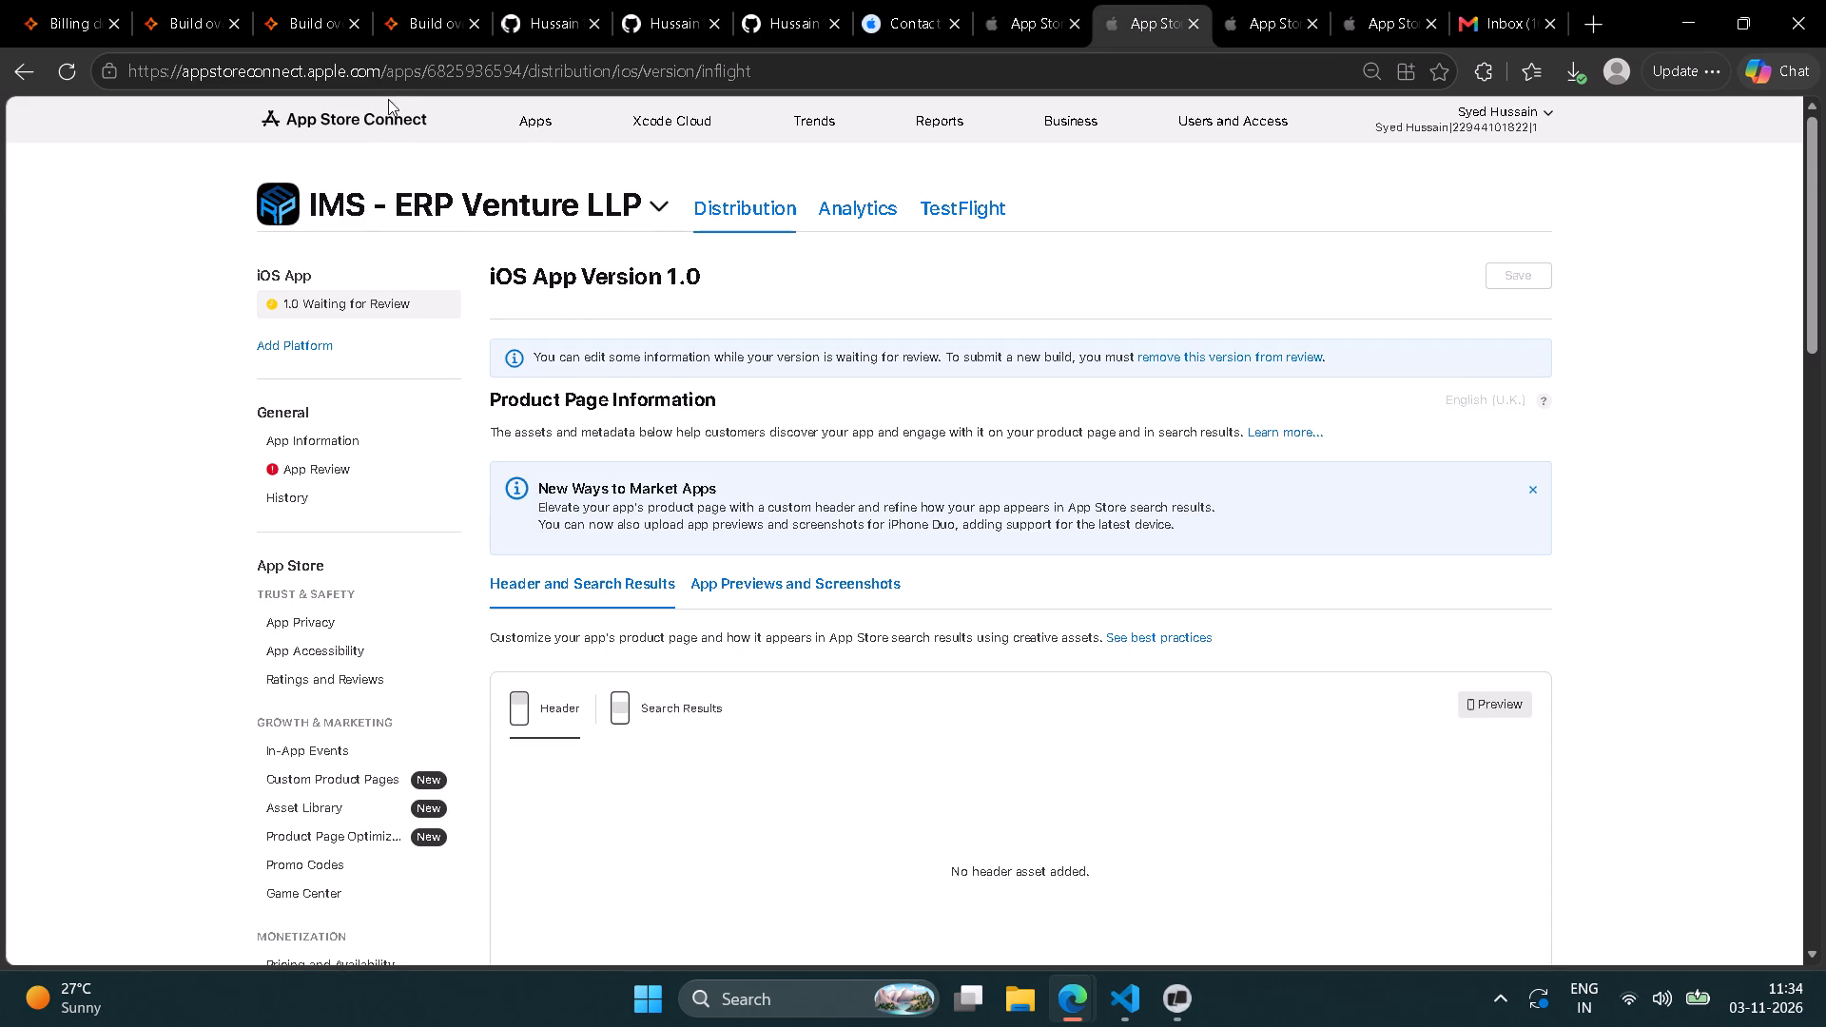
{"action": "left_click_drag", "start_coordinate": [429, 74], "coordinate": [519, 71]}
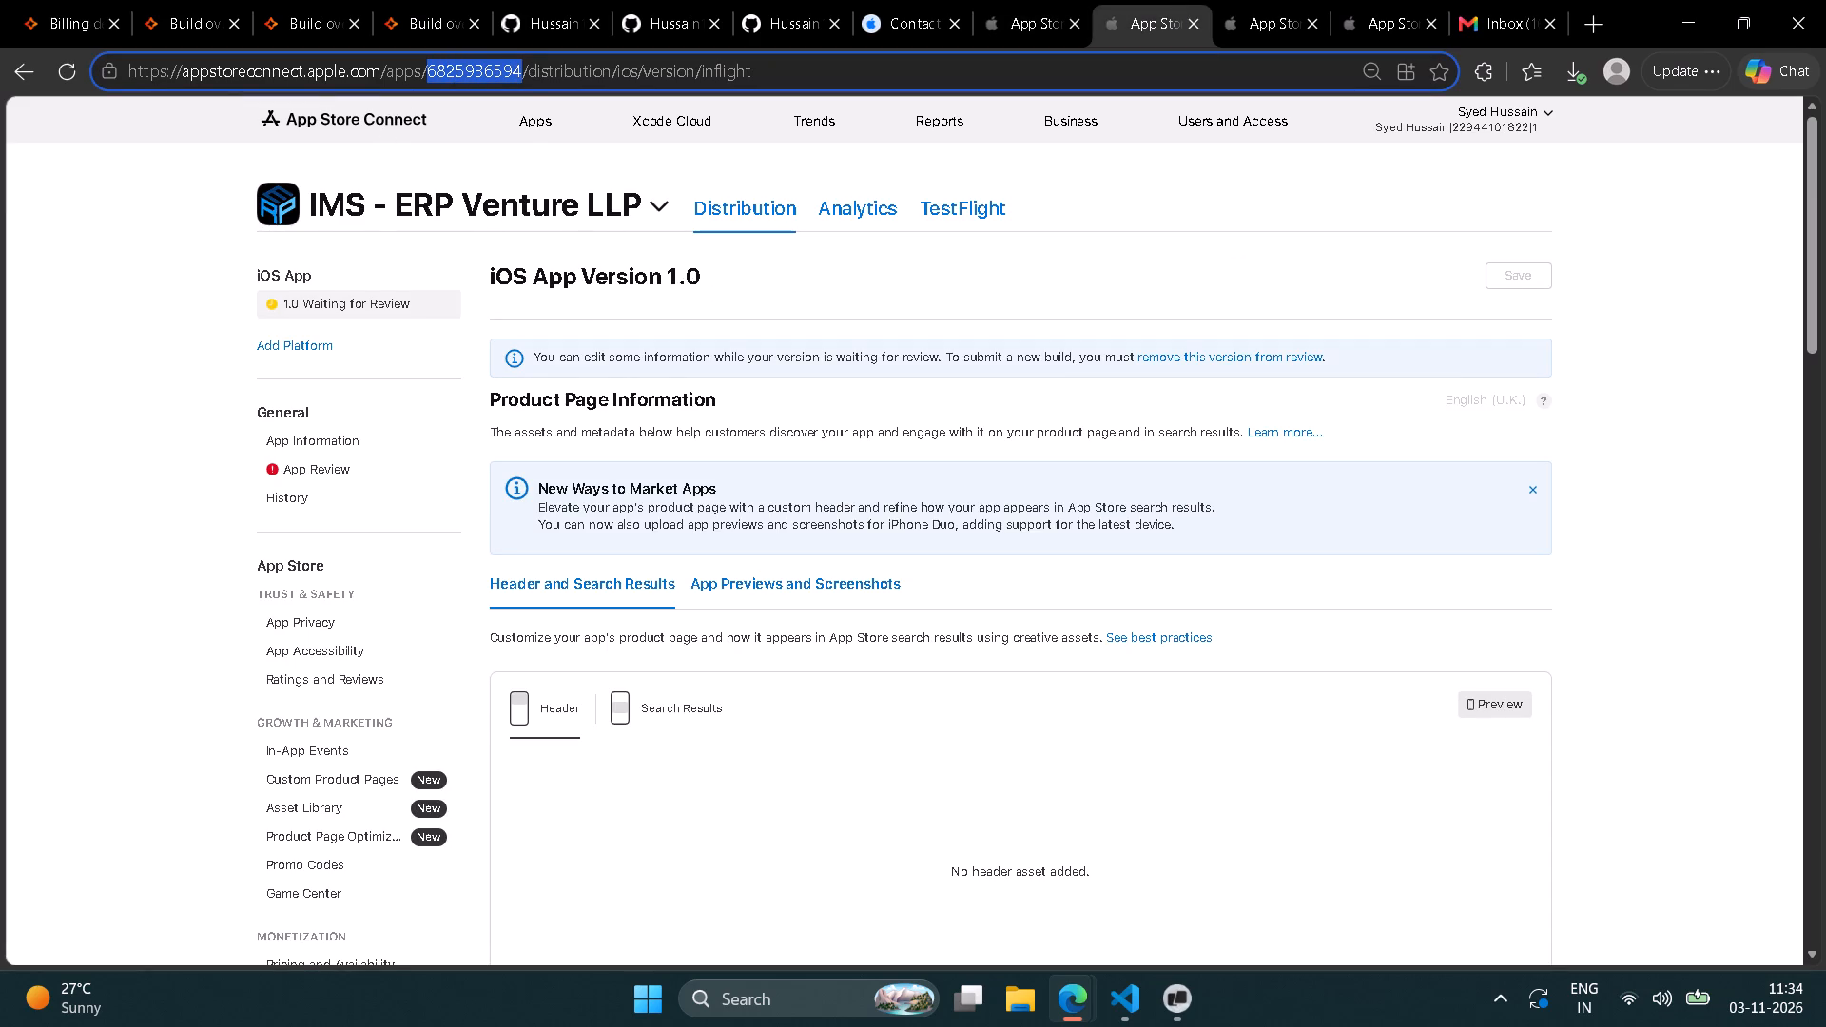
{"action": "left_click_drag", "start_coordinate": [519, 71], "coordinate": [520, 71]}
{"action": "key", "text": "ctrl+c"}
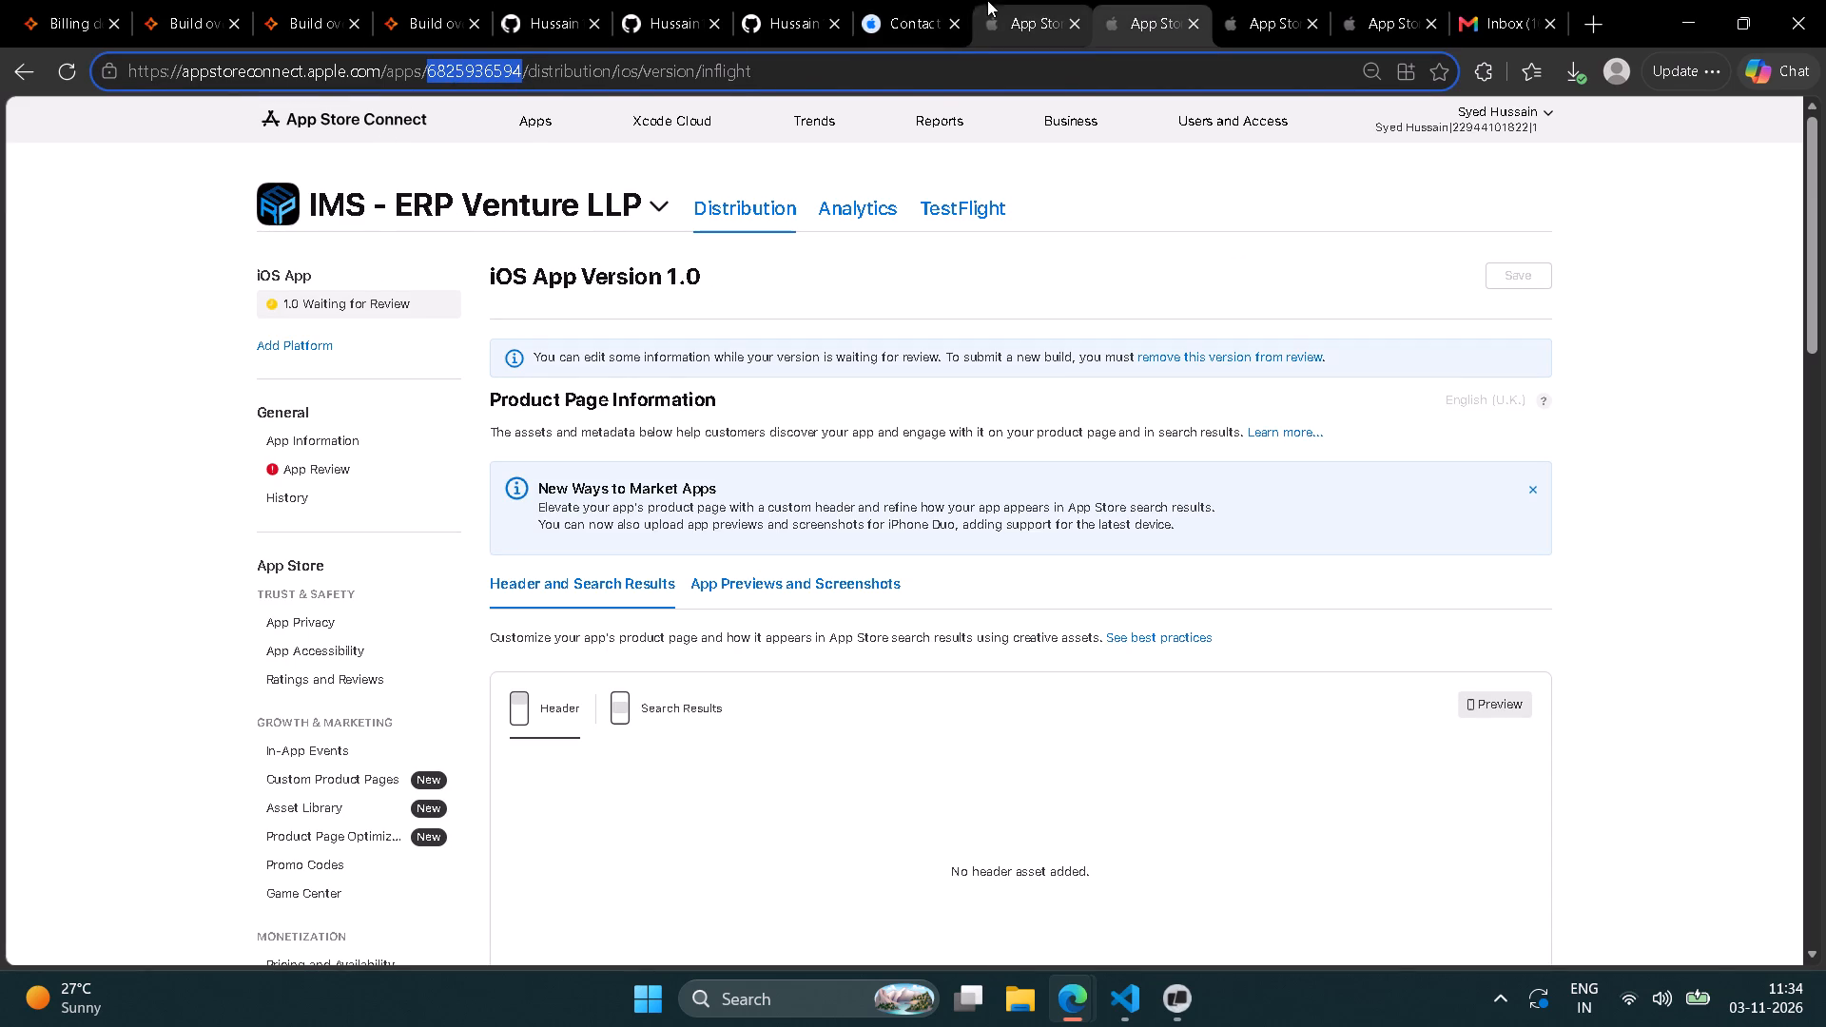
{"action": "left_click", "coordinate": [931, 0]}
{"action": "key", "text": "ctrl+v"}
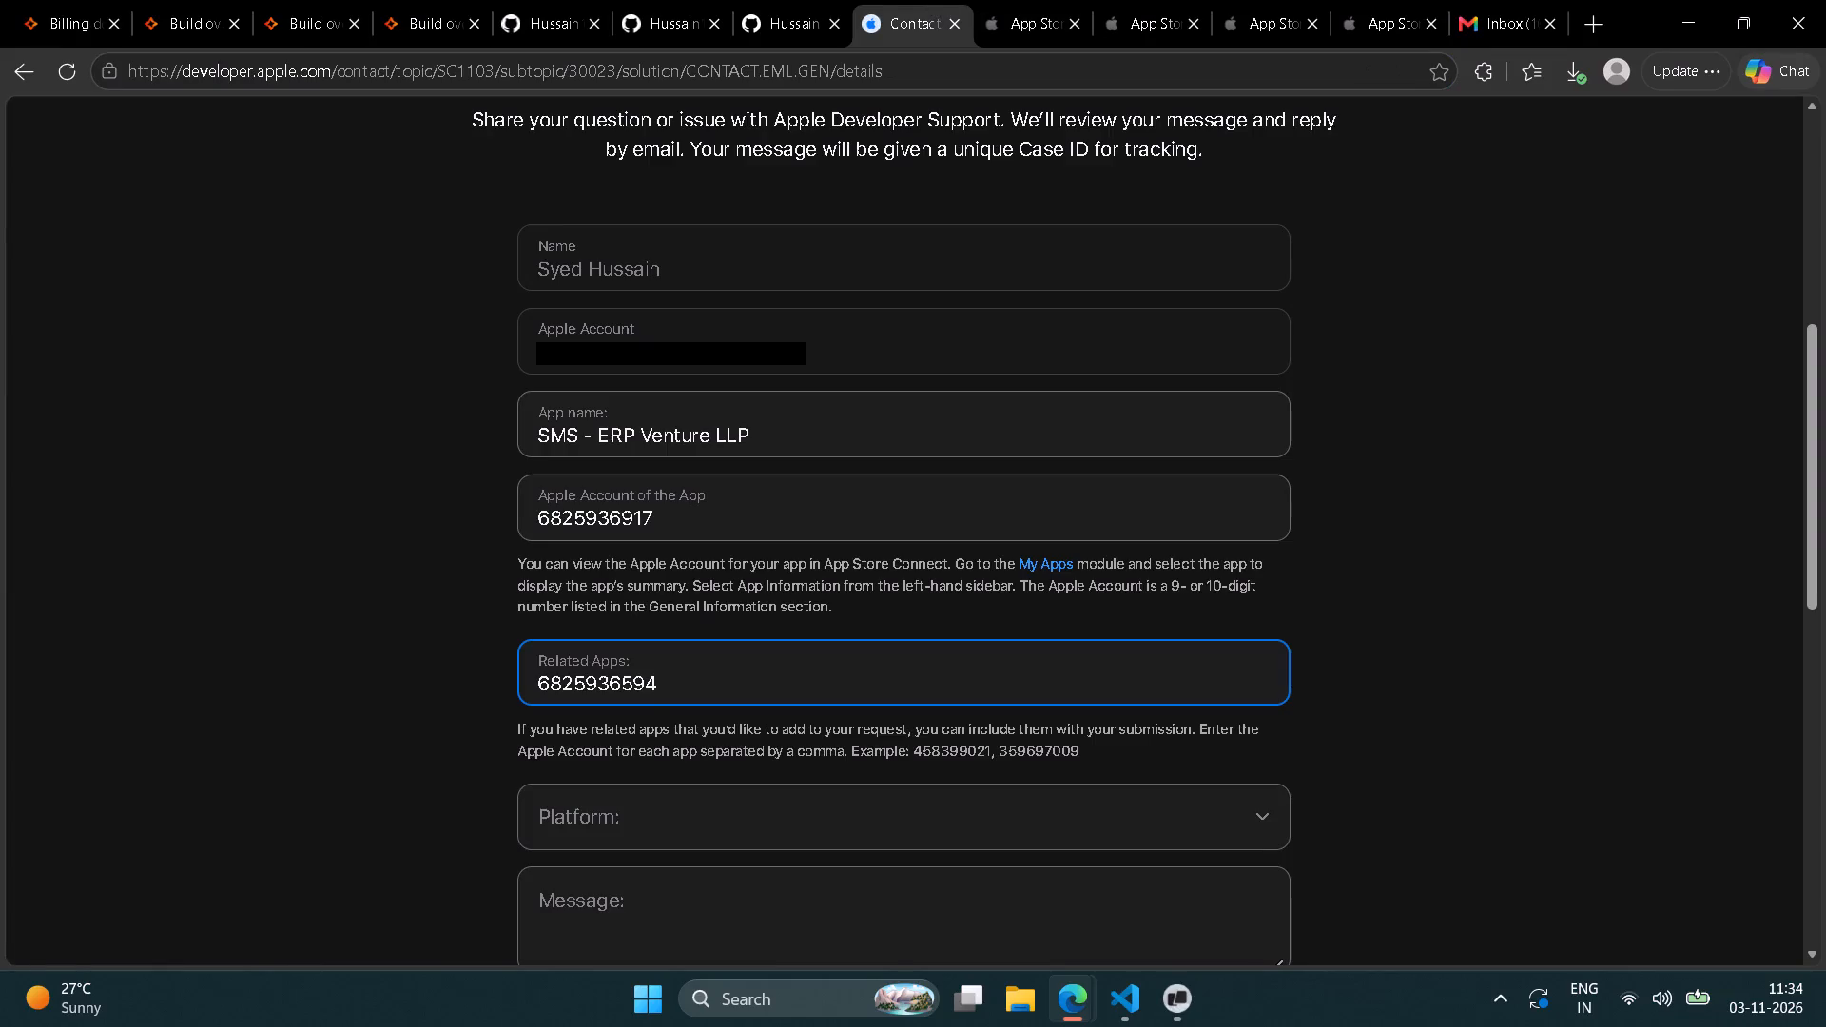
{"action": "key", "text": "space"}
{"action": "type", "text": ","}
{"action": "key", "text": "space"}
{"action": "left_click", "coordinate": [1153, 0]}
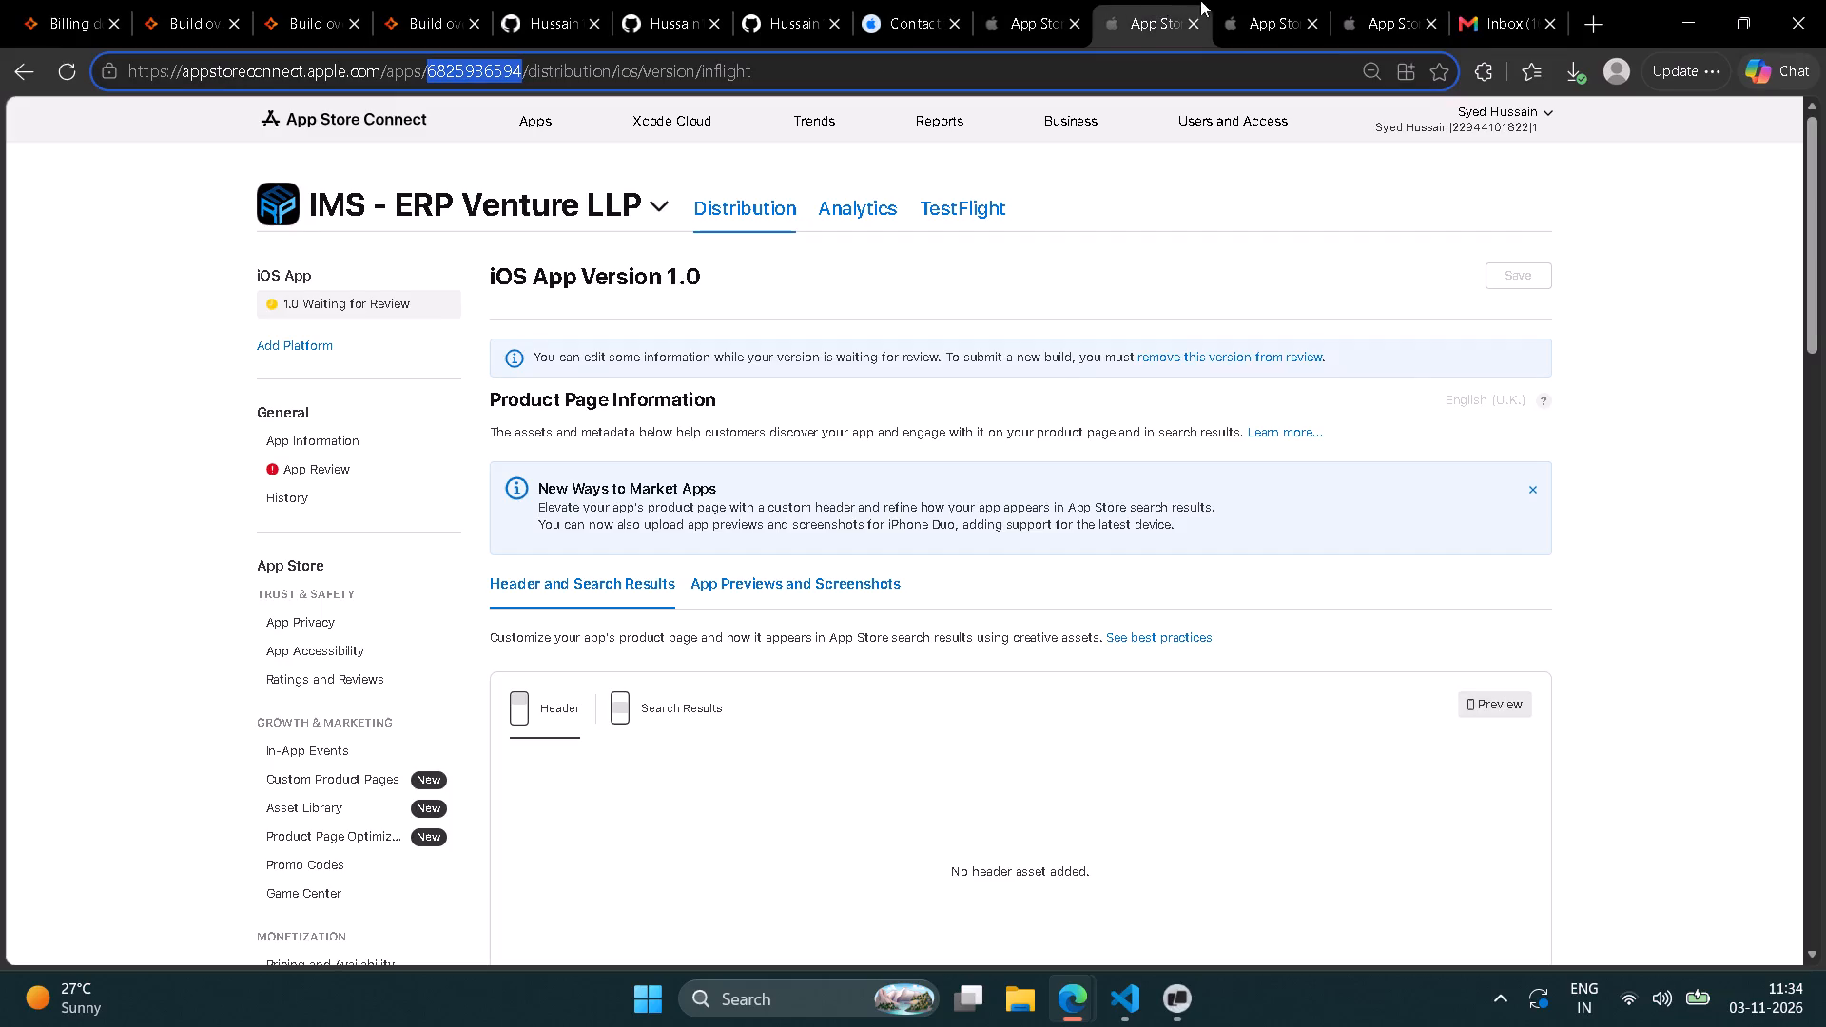
{"action": "left_click", "coordinate": [792, 56]}
{"action": "left_click", "coordinate": [150, 346]}
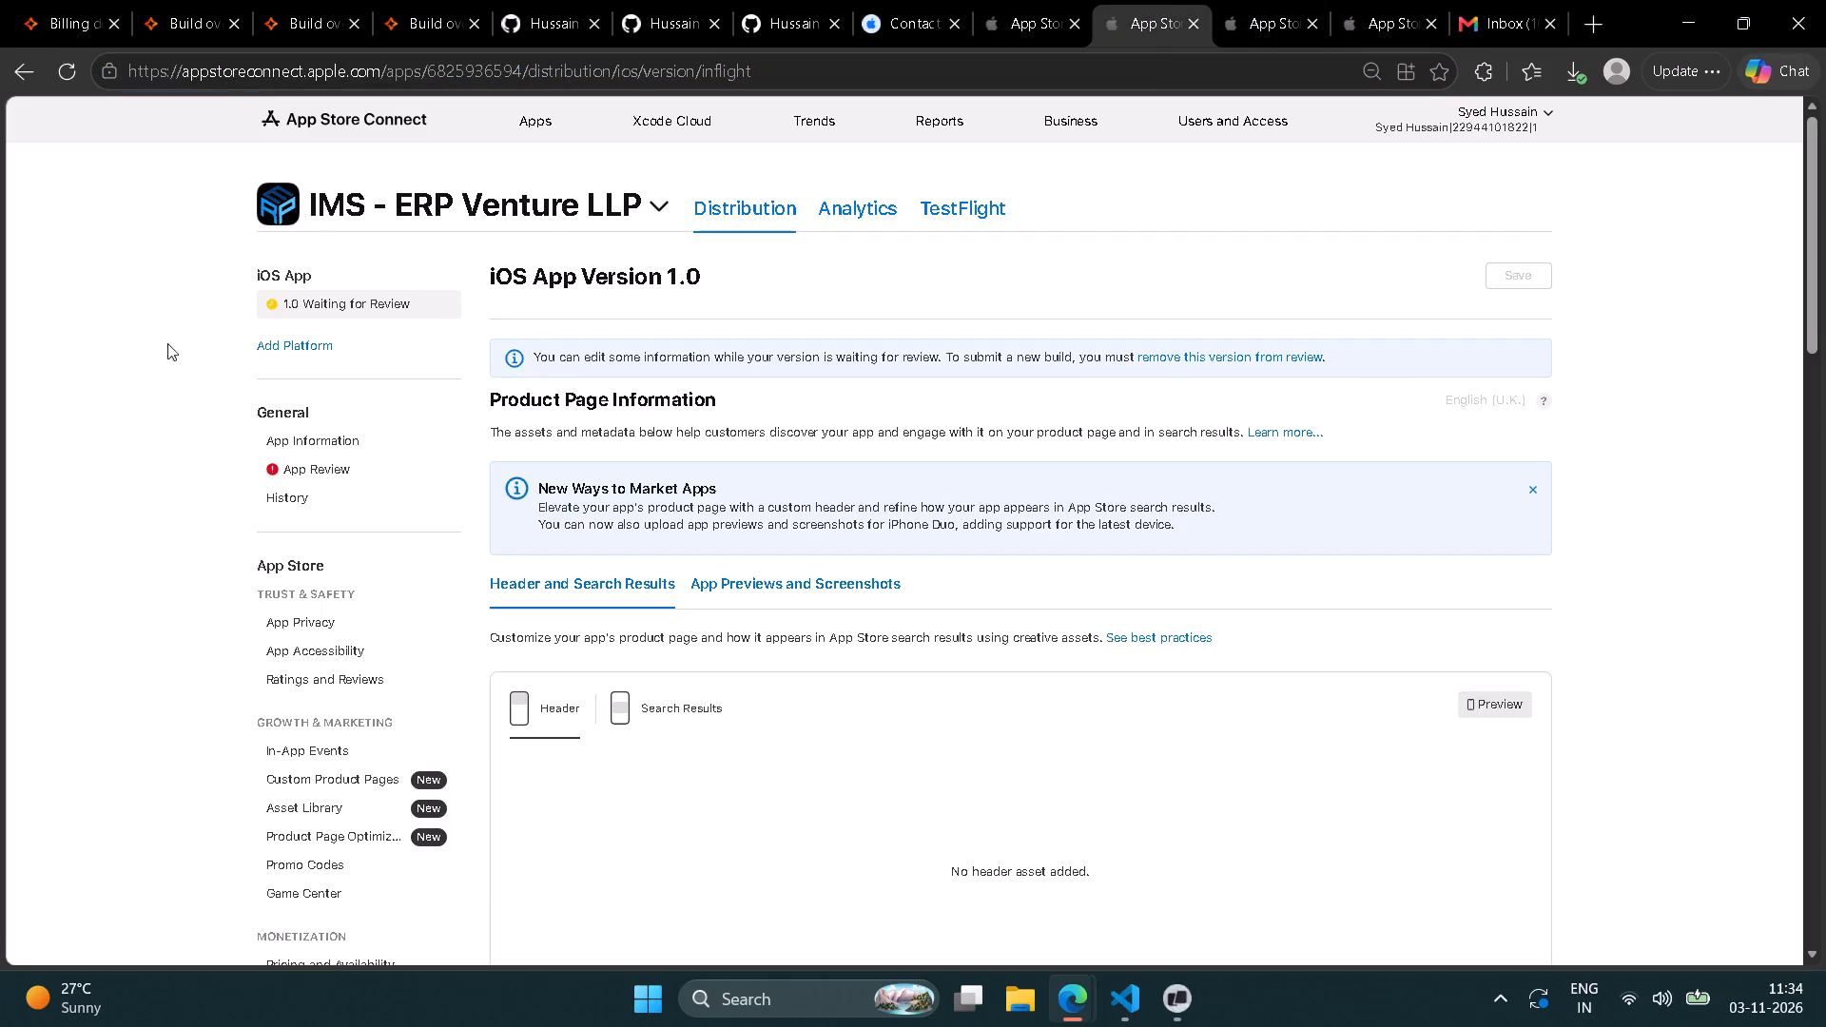
{"action": "left_click", "coordinate": [1306, 0]}
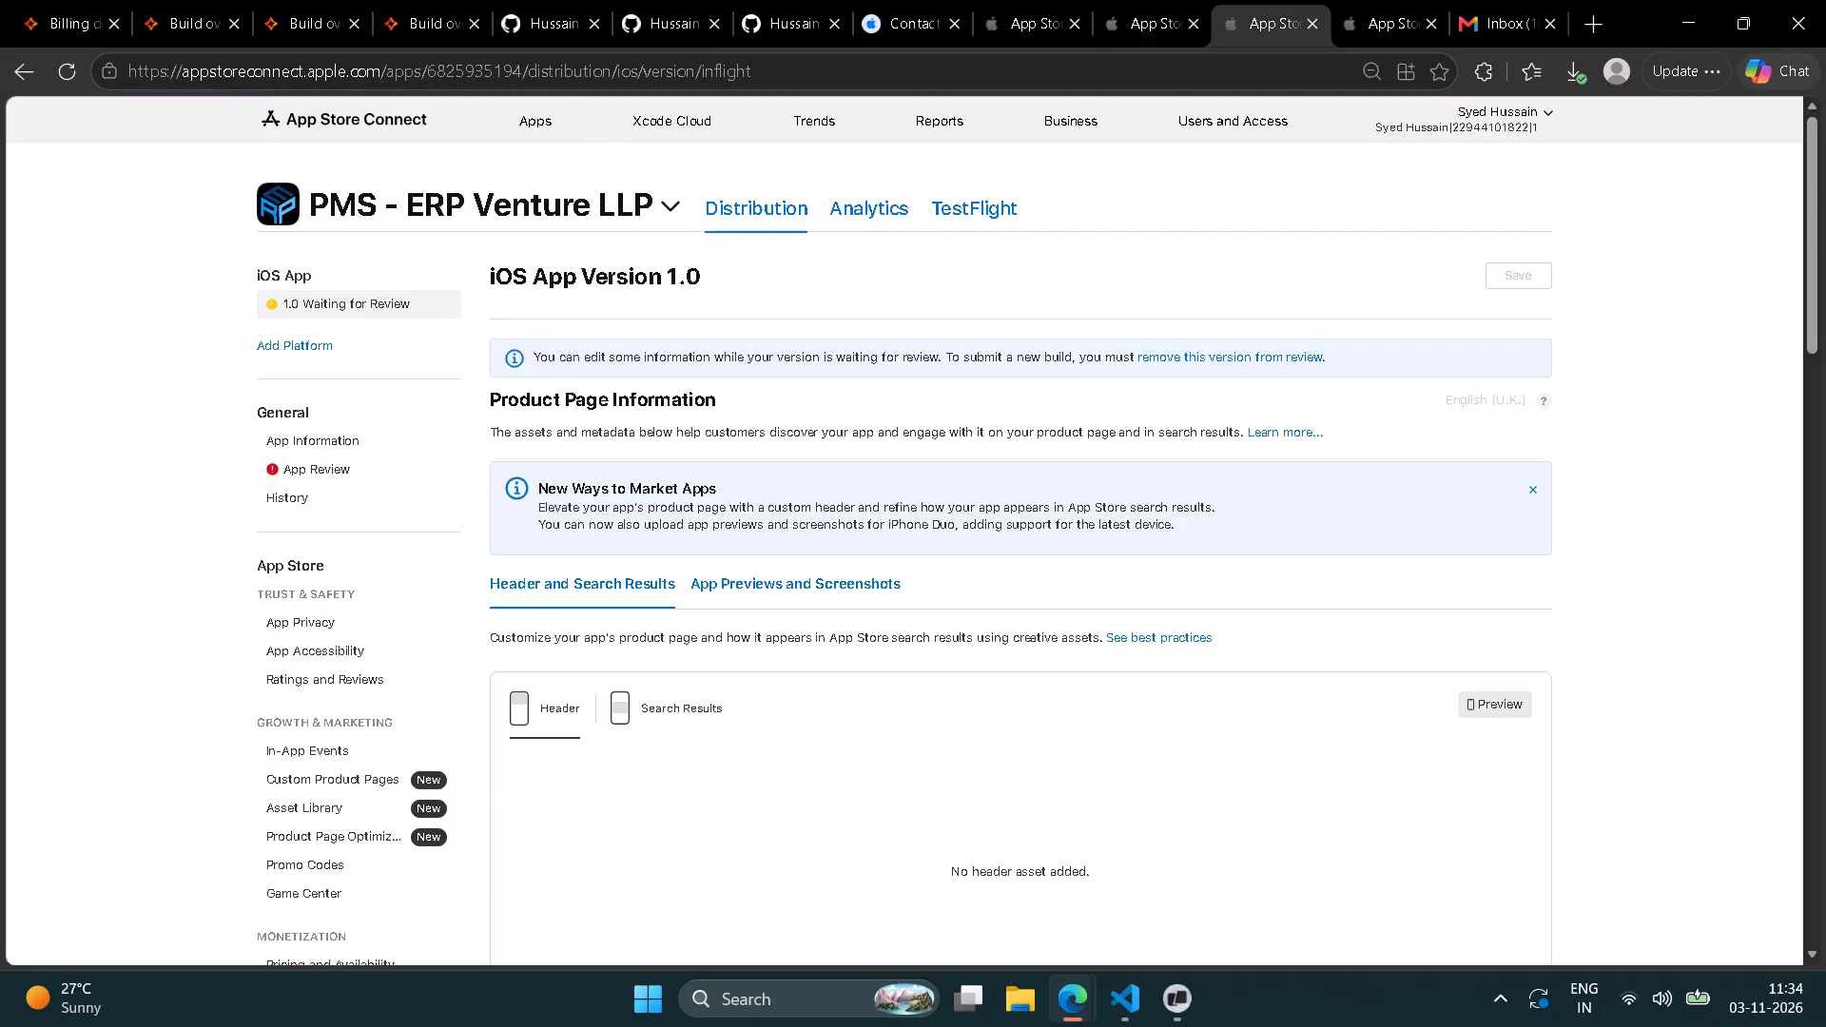
{"action": "left_click_drag", "start_coordinate": [429, 68], "coordinate": [521, 66]}
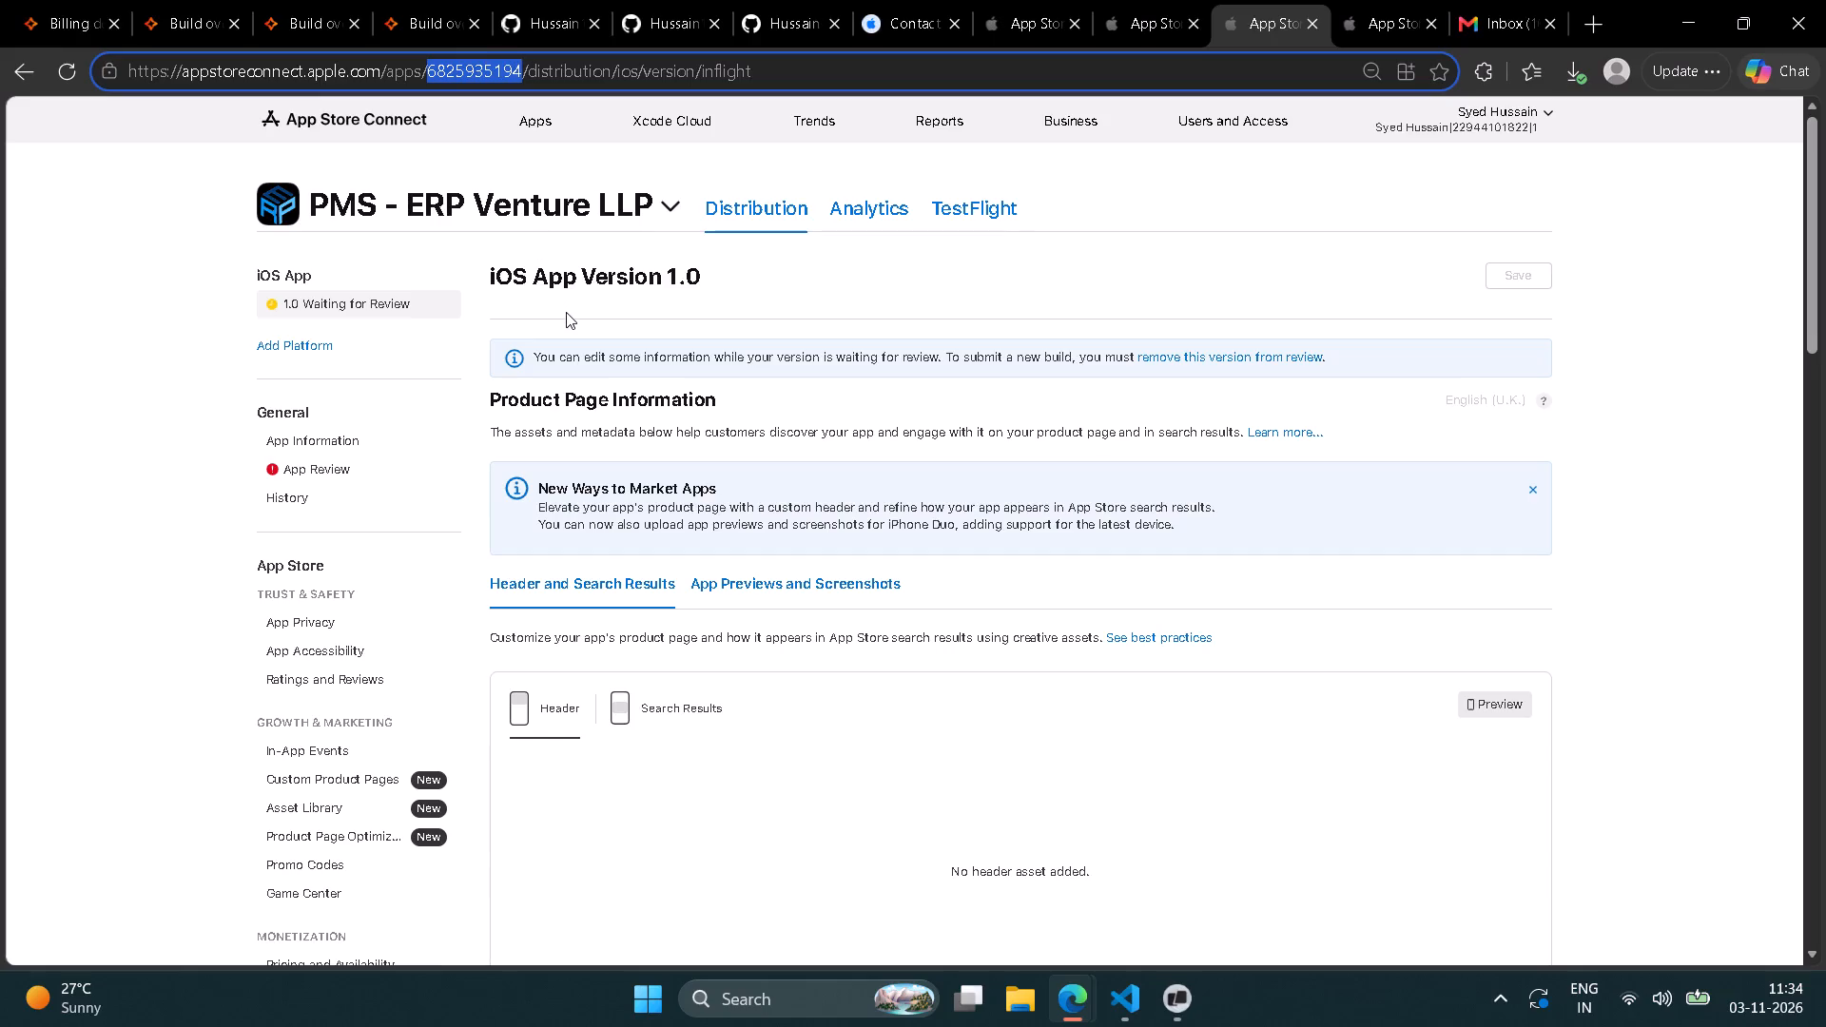
{"action": "key", "text": "ctrl+c"}
{"action": "left_click", "coordinate": [128, 326]}
{"action": "left_click", "coordinate": [865, 0]}
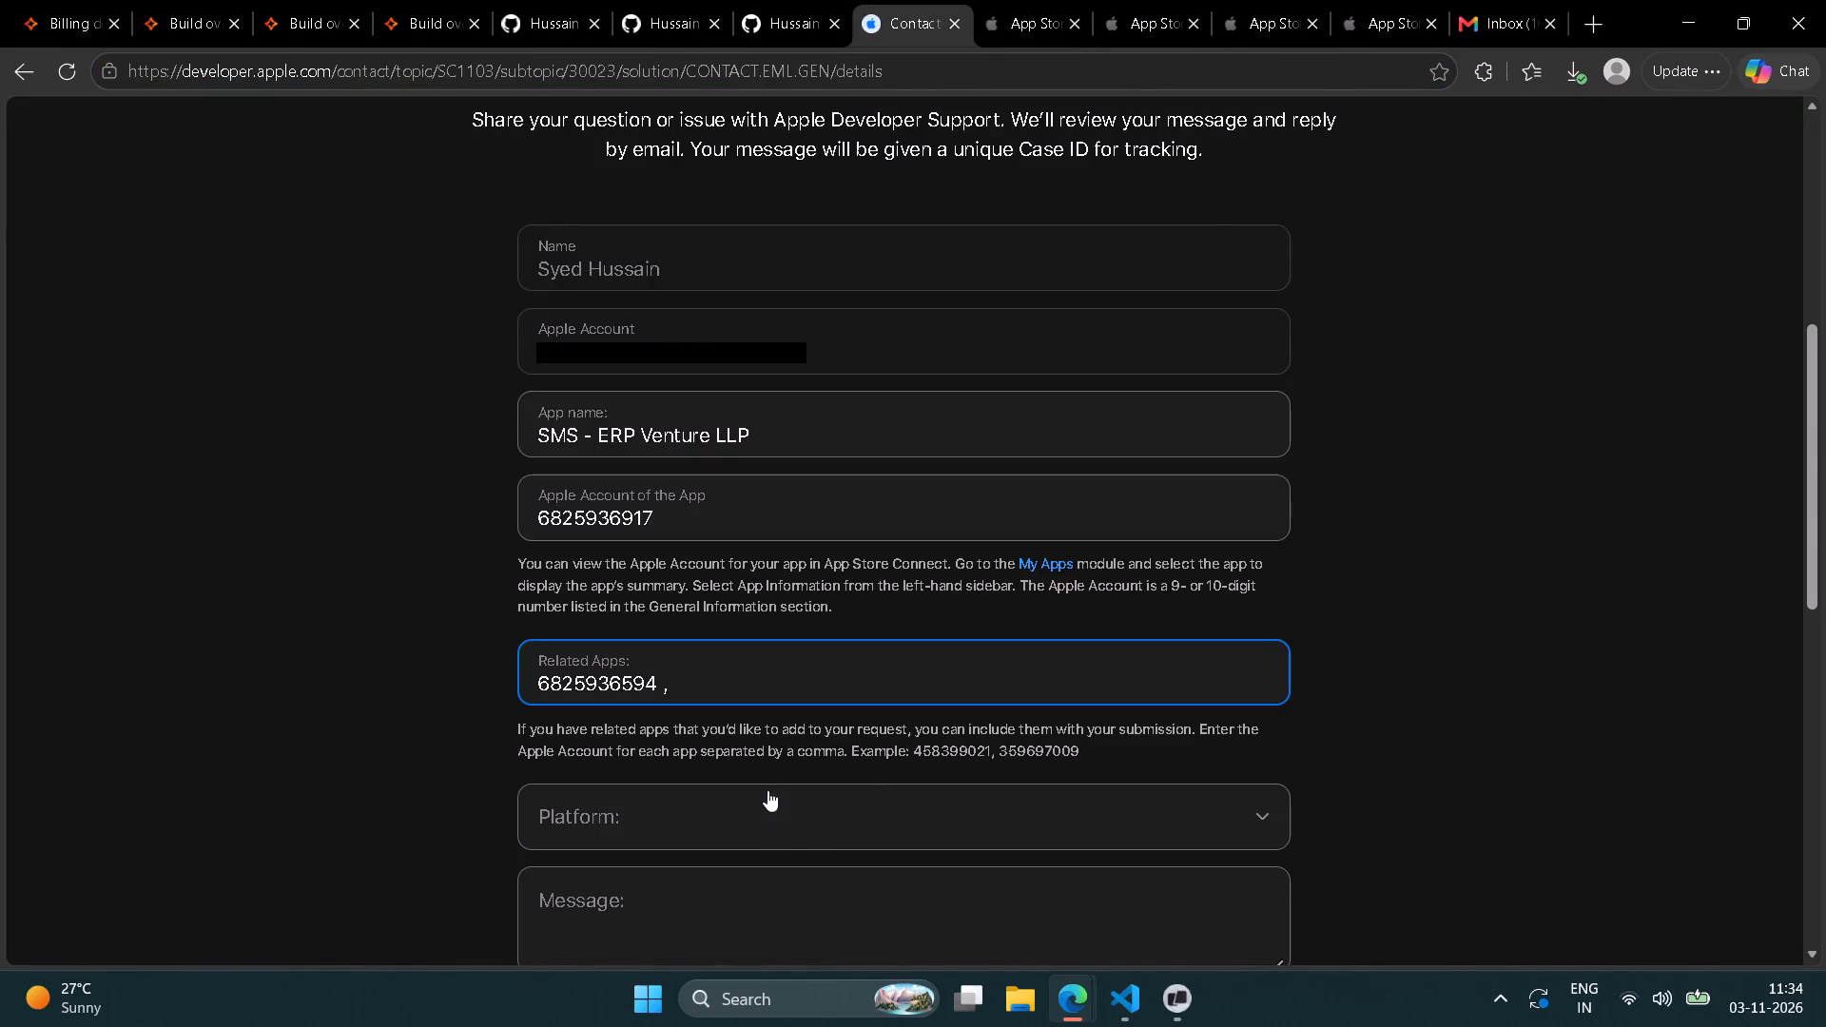
{"action": "key", "text": "ctrl+v"}
{"action": "left_click", "coordinate": [665, 681]}
{"action": "key", "text": "BackSpace"}
{"action": "left_click", "coordinate": [948, 678]}
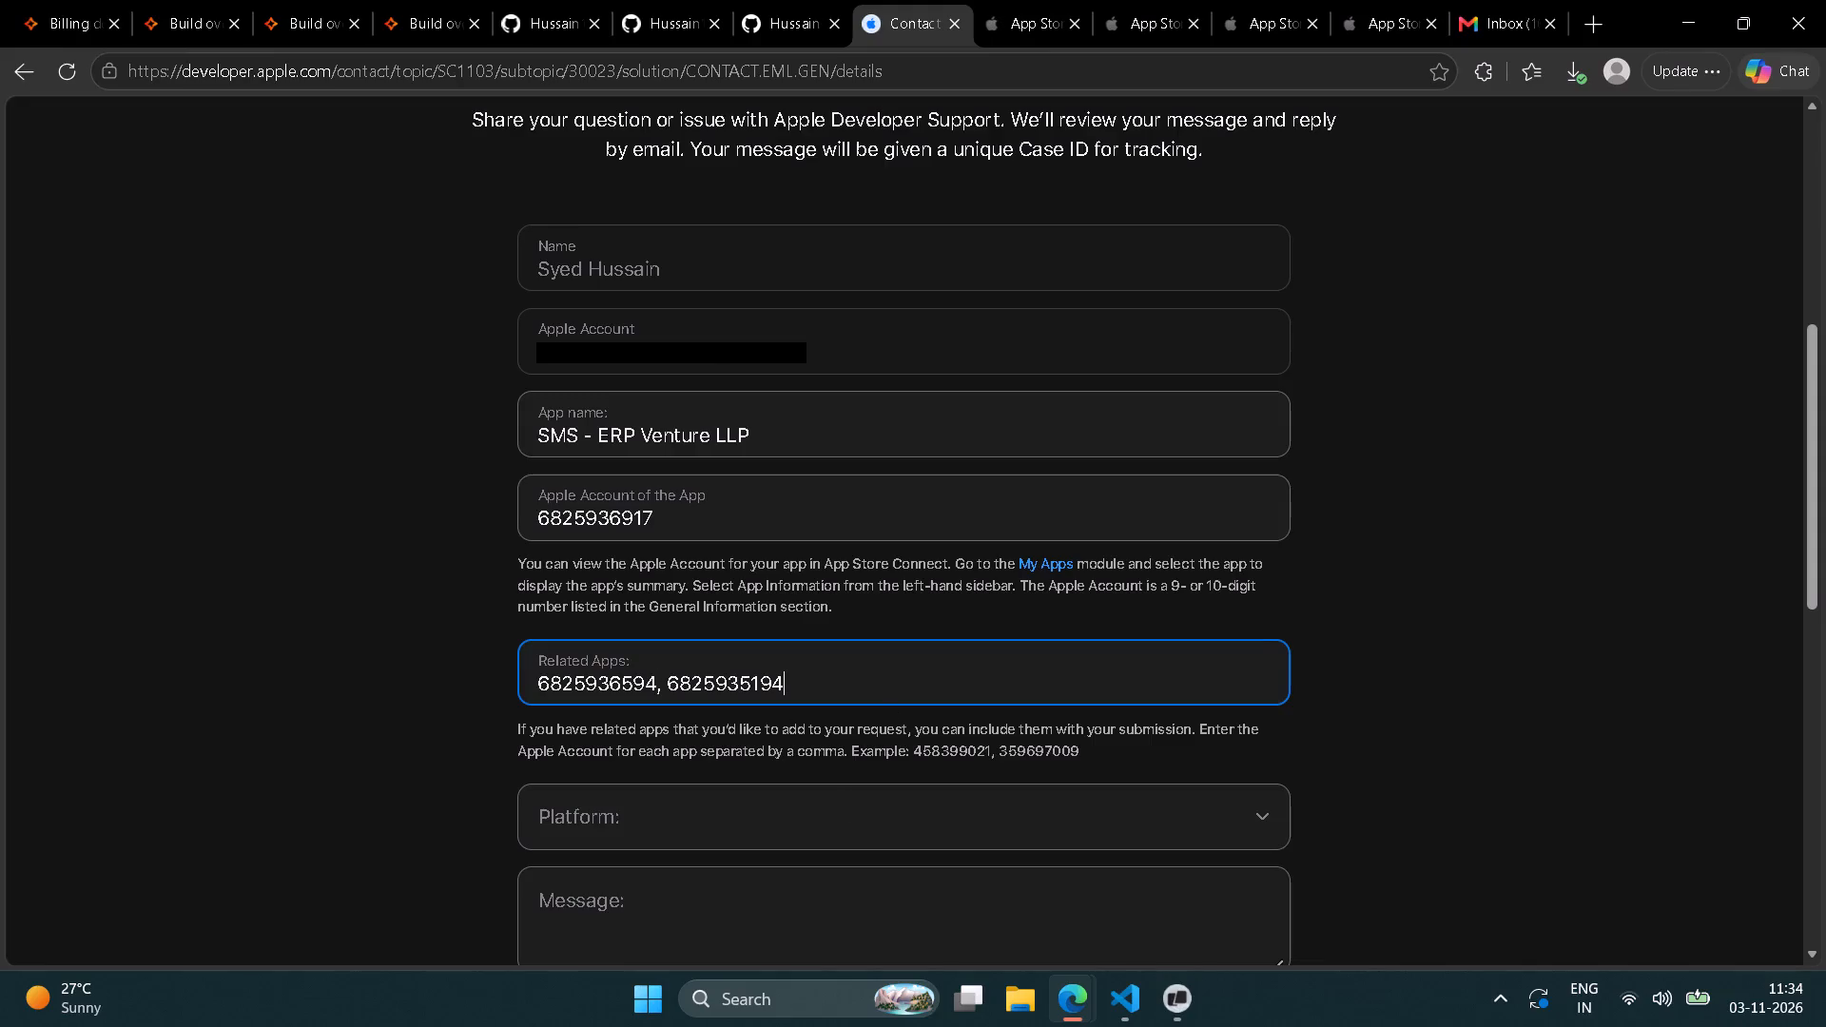
Set the form's platform to iOS.
{"action": "left_click", "coordinate": [723, 840]}
{"action": "left_click", "coordinate": [591, 625]}
{"action": "scroll", "coordinate": [1059, 865], "scroll_direction": "down", "scroll_amount": 1}
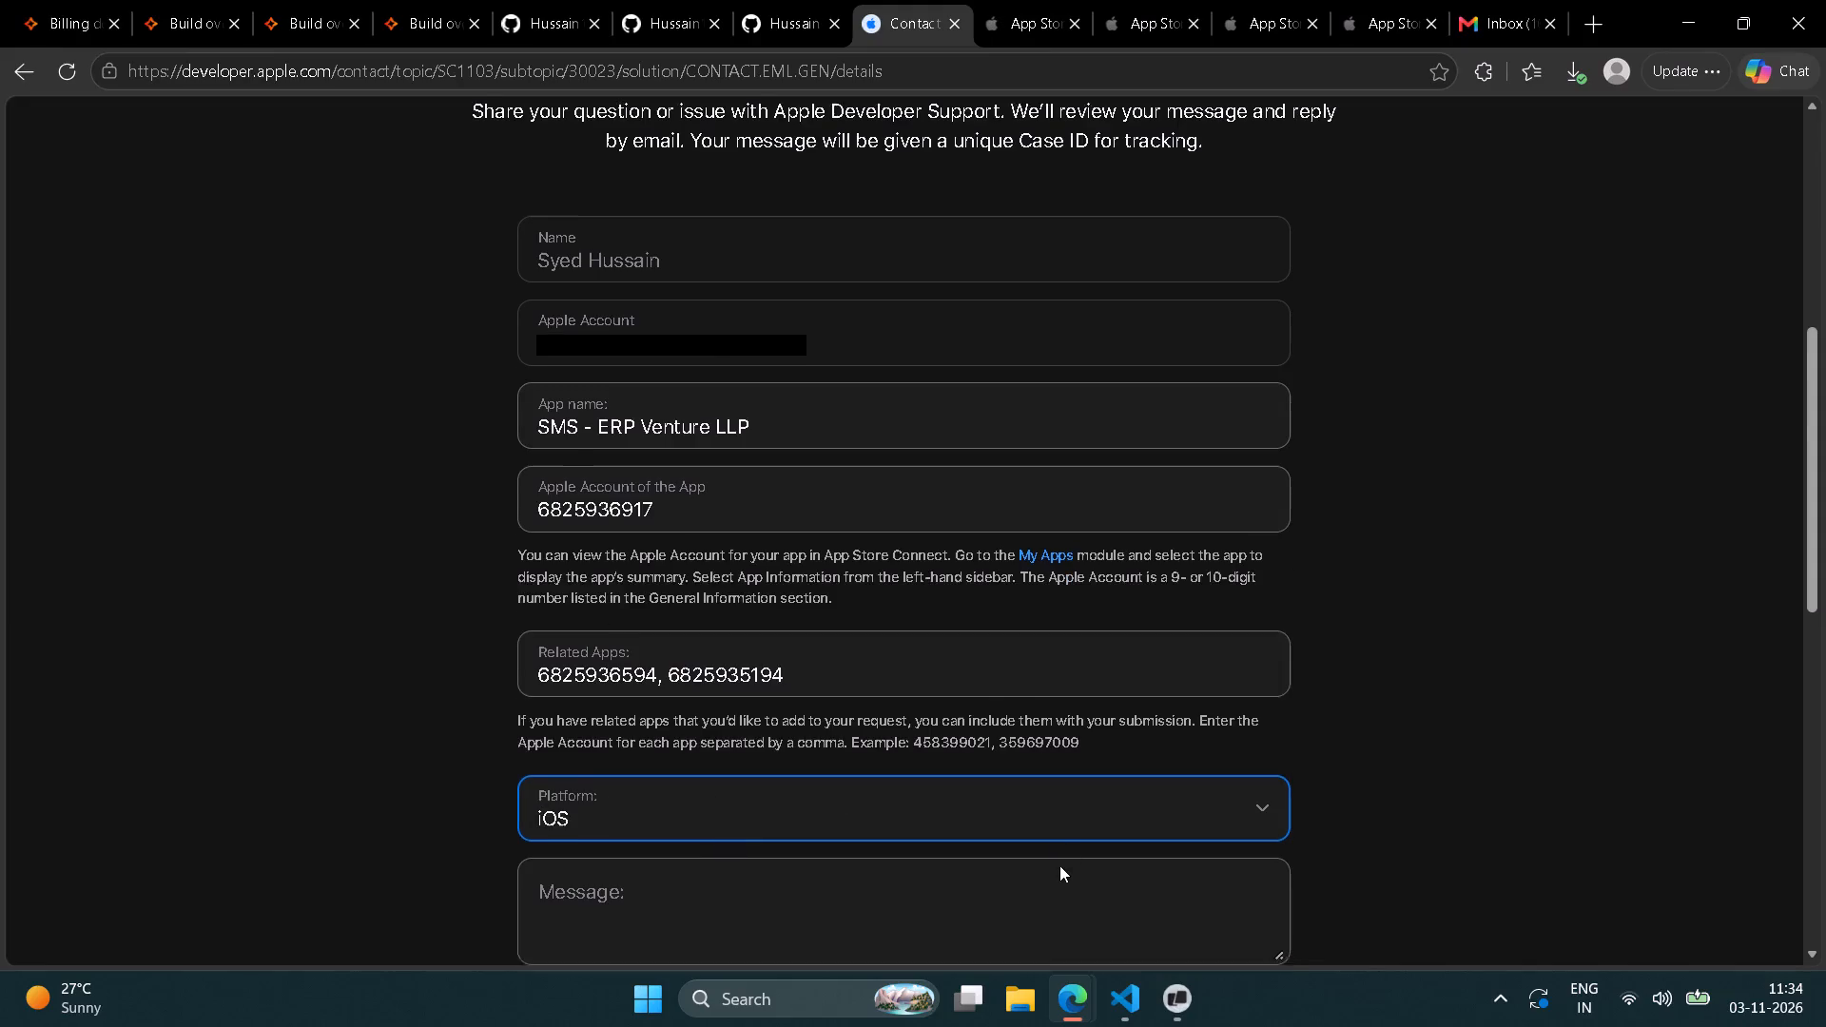
{"action": "left_click", "coordinate": [787, 593]}
{"action": "scroll", "coordinate": [968, 678], "scroll_direction": "up", "scroll_amount": 1}
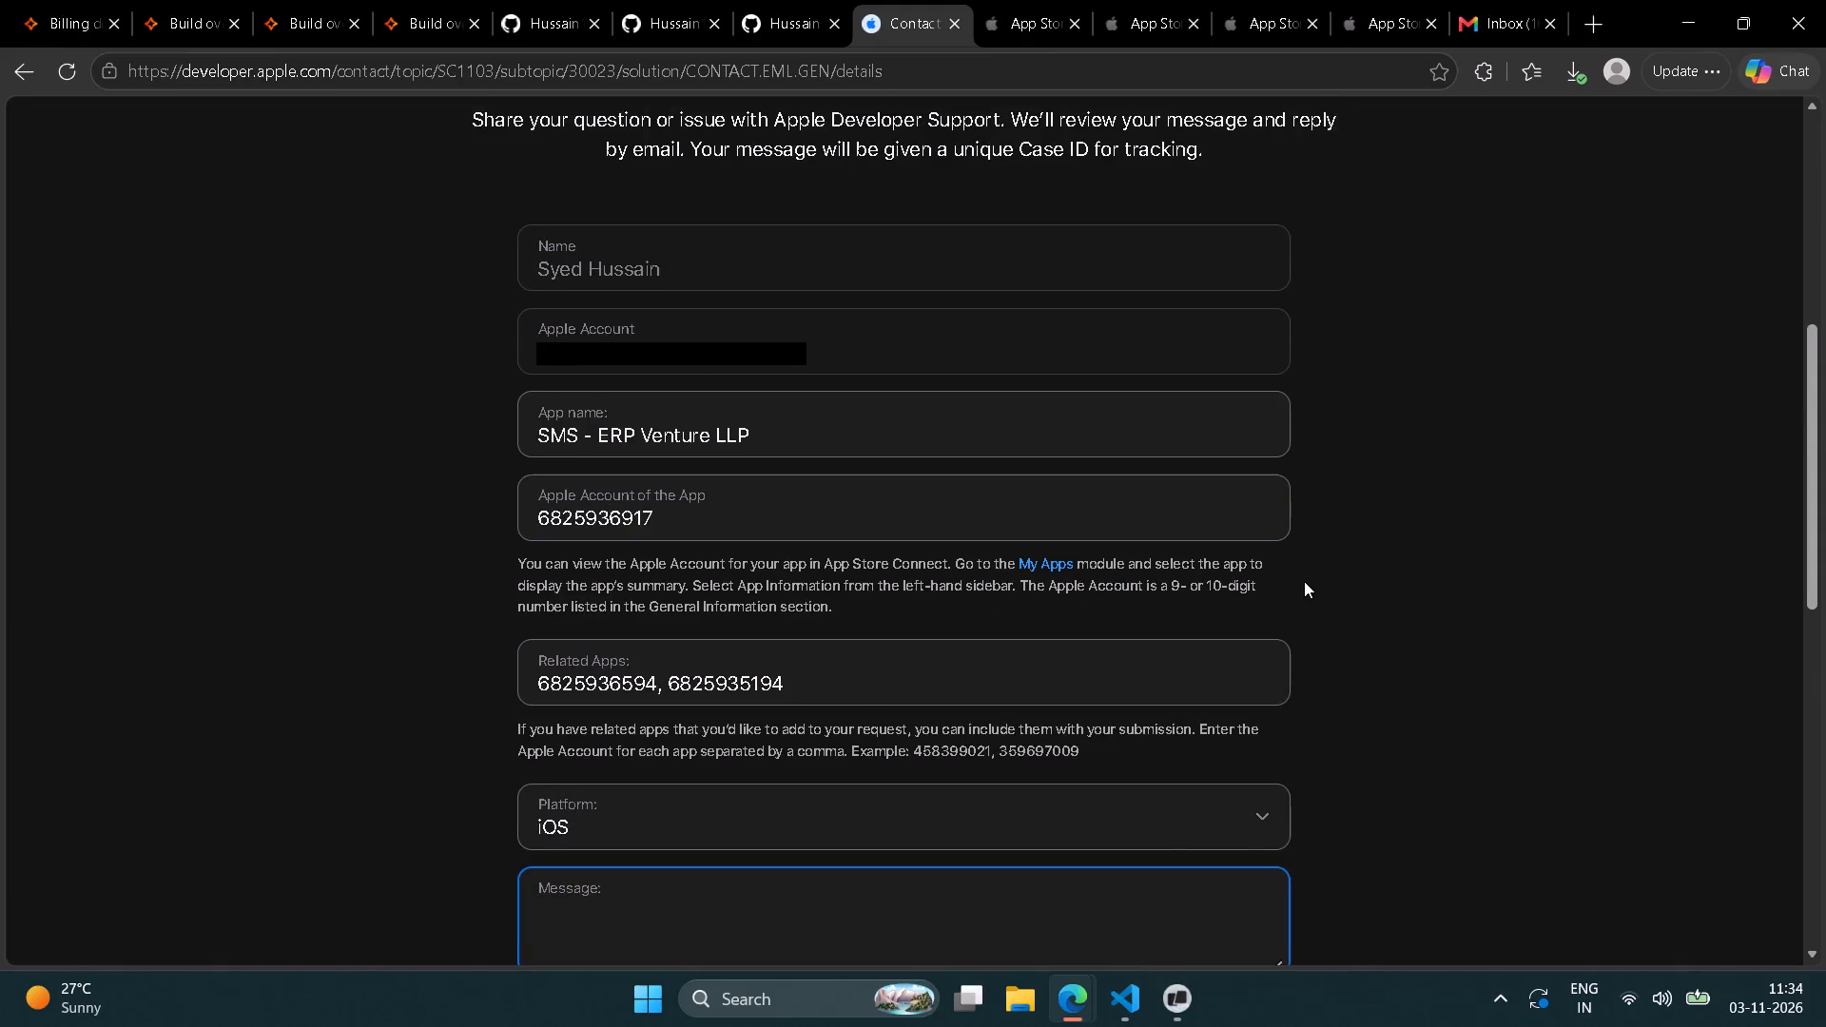
{"action": "left_click", "coordinate": [1413, 0]}
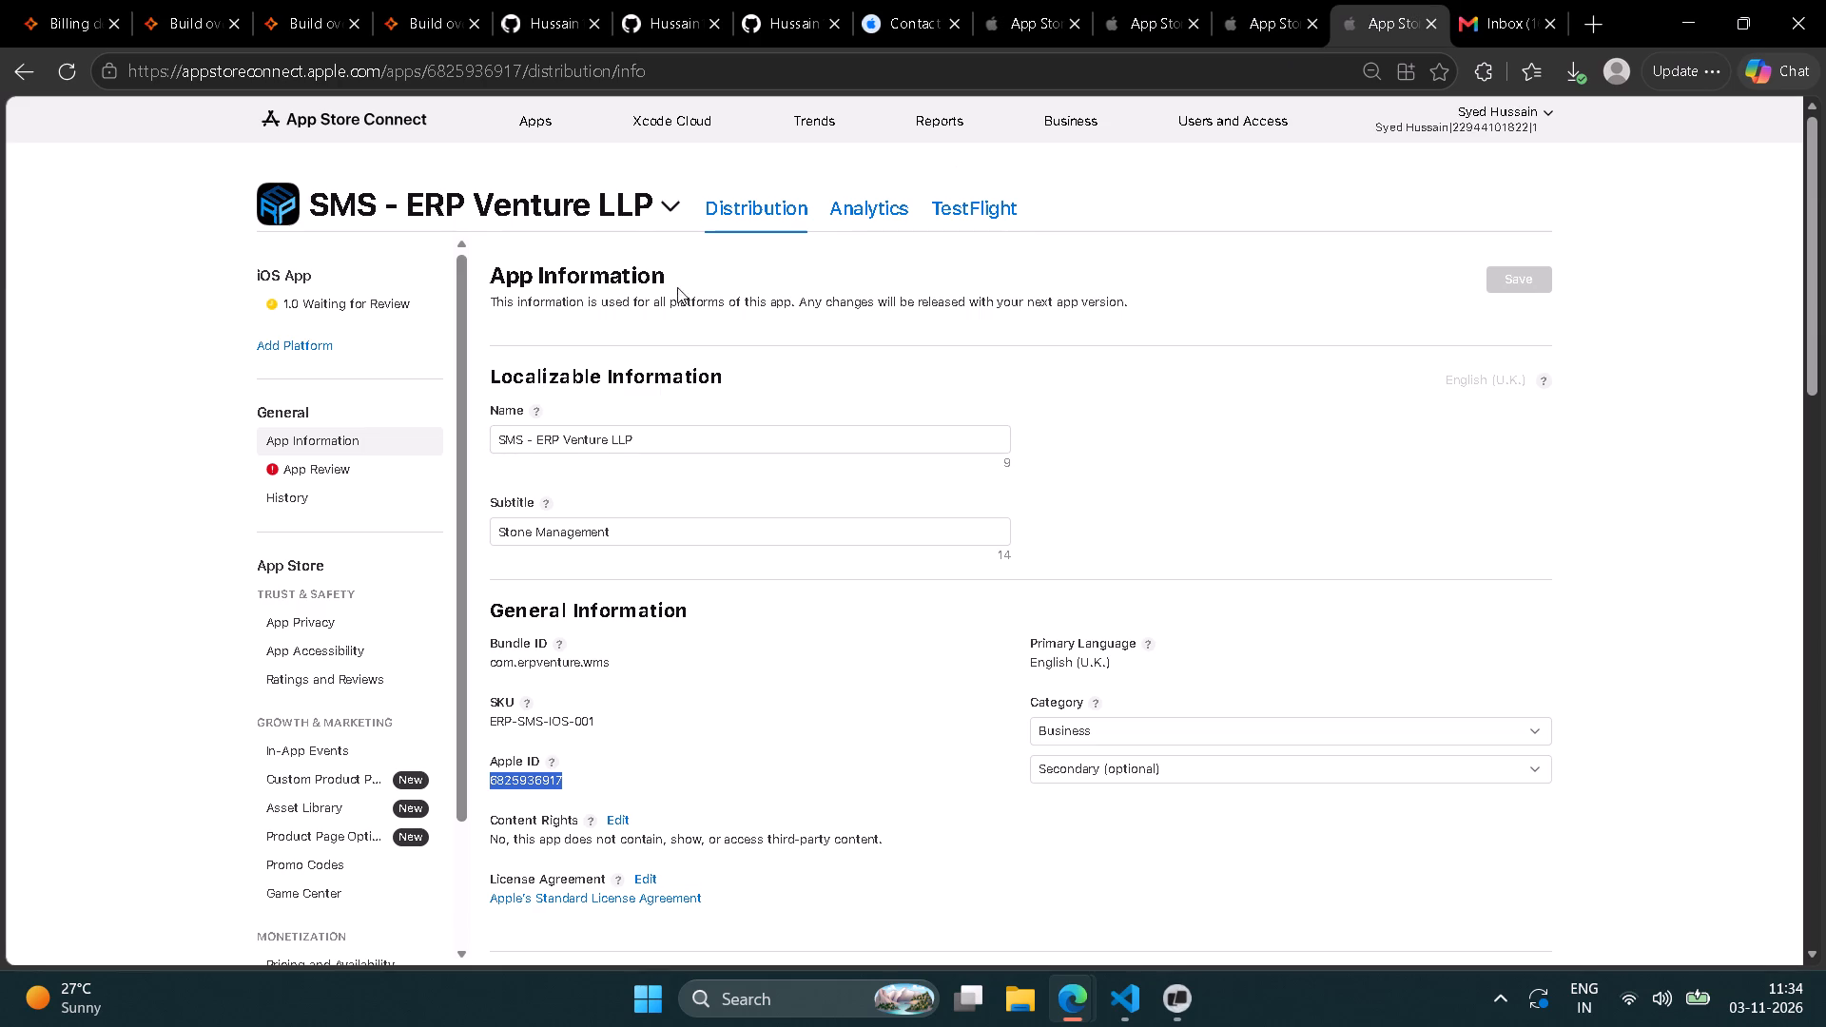
{"action": "left_click_drag", "start_coordinate": [426, 80], "coordinate": [489, 79]}
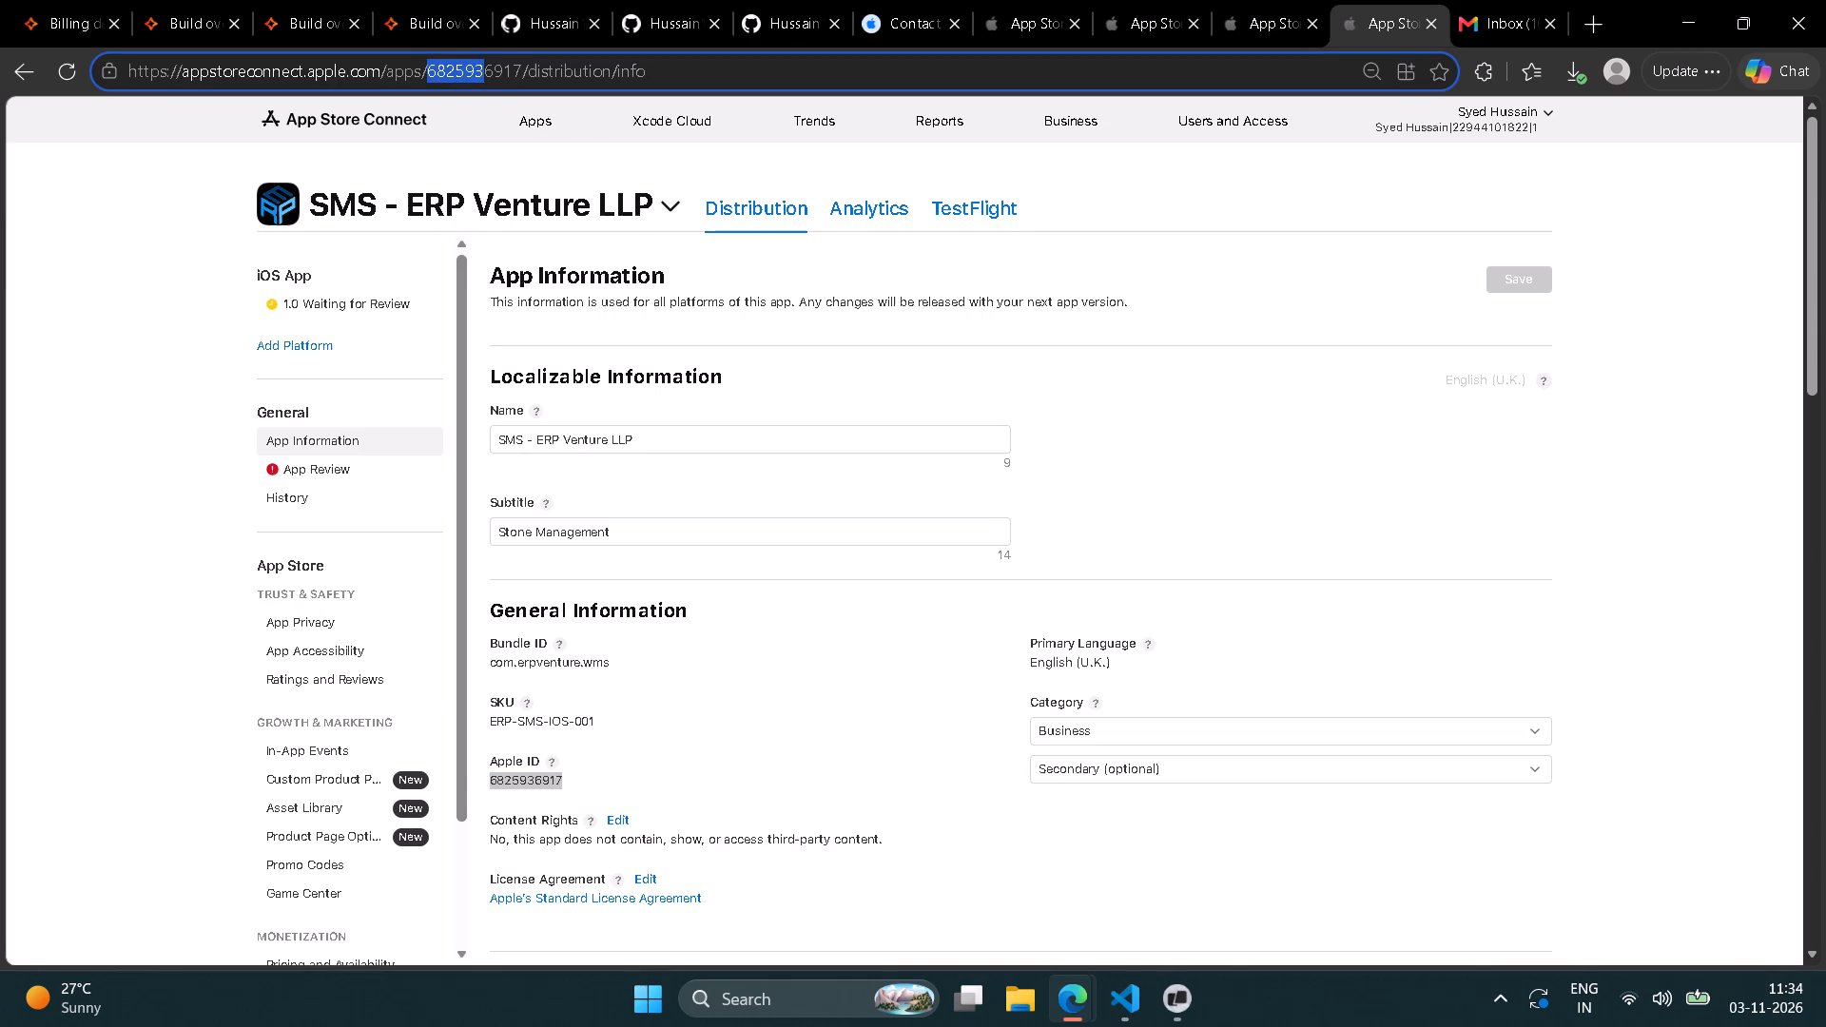
{"action": "left_click_drag", "start_coordinate": [489, 79], "coordinate": [519, 79]}
{"action": "key", "text": "ctrl+c"}
{"action": "left_click", "coordinate": [102, 202]}
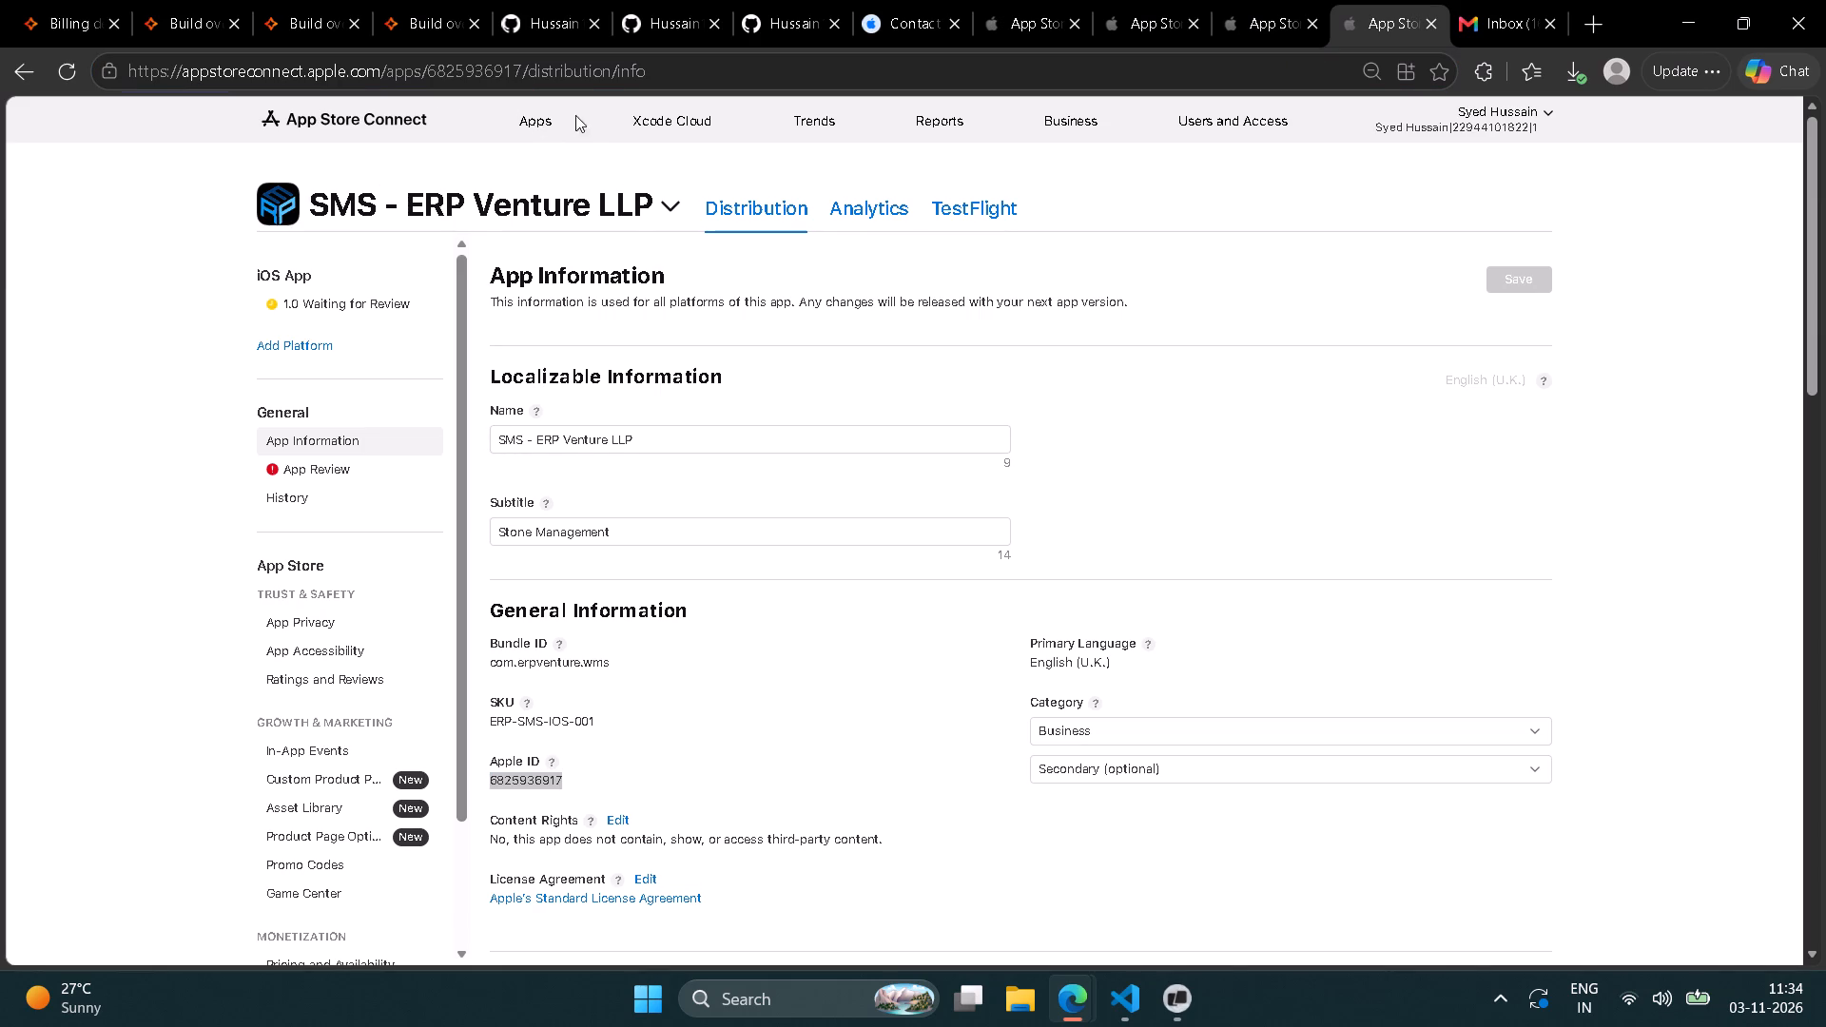
{"action": "left_click", "coordinate": [878, 0]}
{"action": "left_click", "coordinate": [728, 502]}
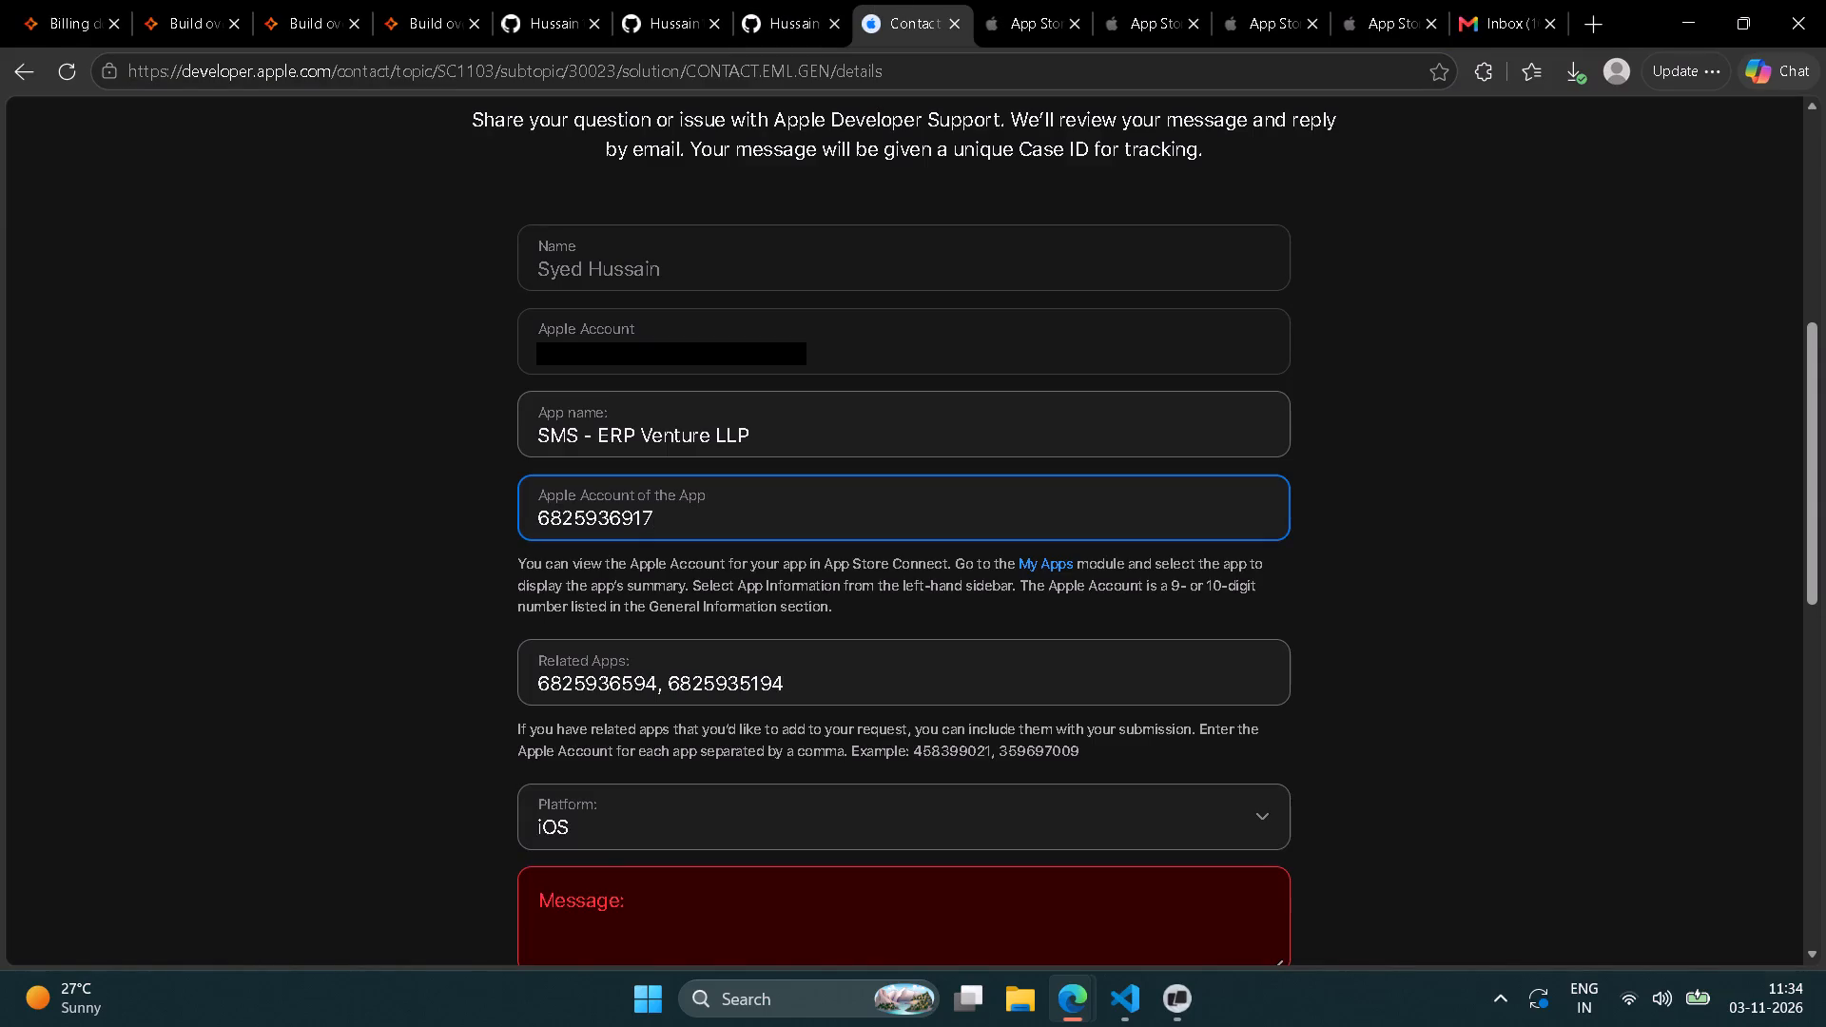
{"action": "left_click_drag", "start_coordinate": [722, 512], "coordinate": [524, 508]}
{"action": "key", "text": "ctrl+v"}
Start the message: "It has been more that a week since i have submitted my apps for review , since then no response came from your side .".
{"action": "scroll", "coordinate": [280, 604], "scroll_direction": "down", "scroll_amount": 1}
{"action": "left_click", "coordinate": [647, 611]}
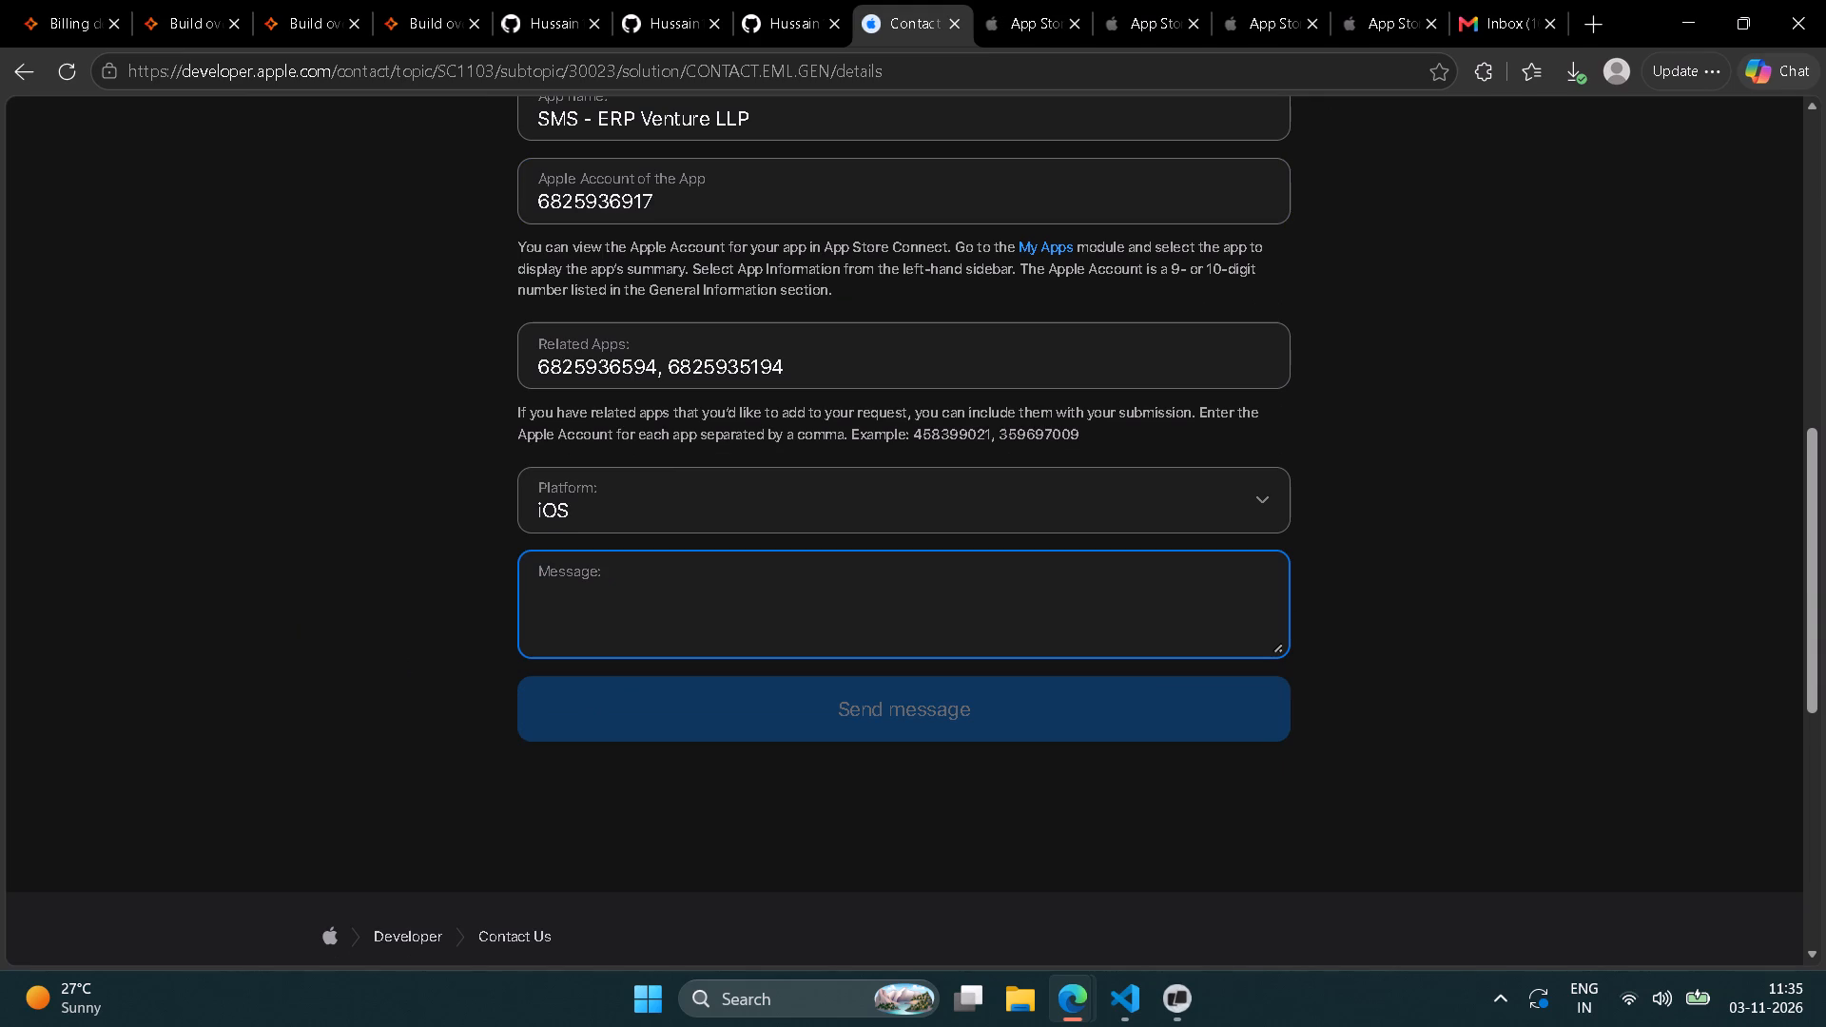
{"action": "type", "text": "It has bee"}
{"action": "type", "text": "n more that a week since i am"}
{"action": "key", "text": "BackSpace"}
{"action": "key", "text": "BackSpace"}
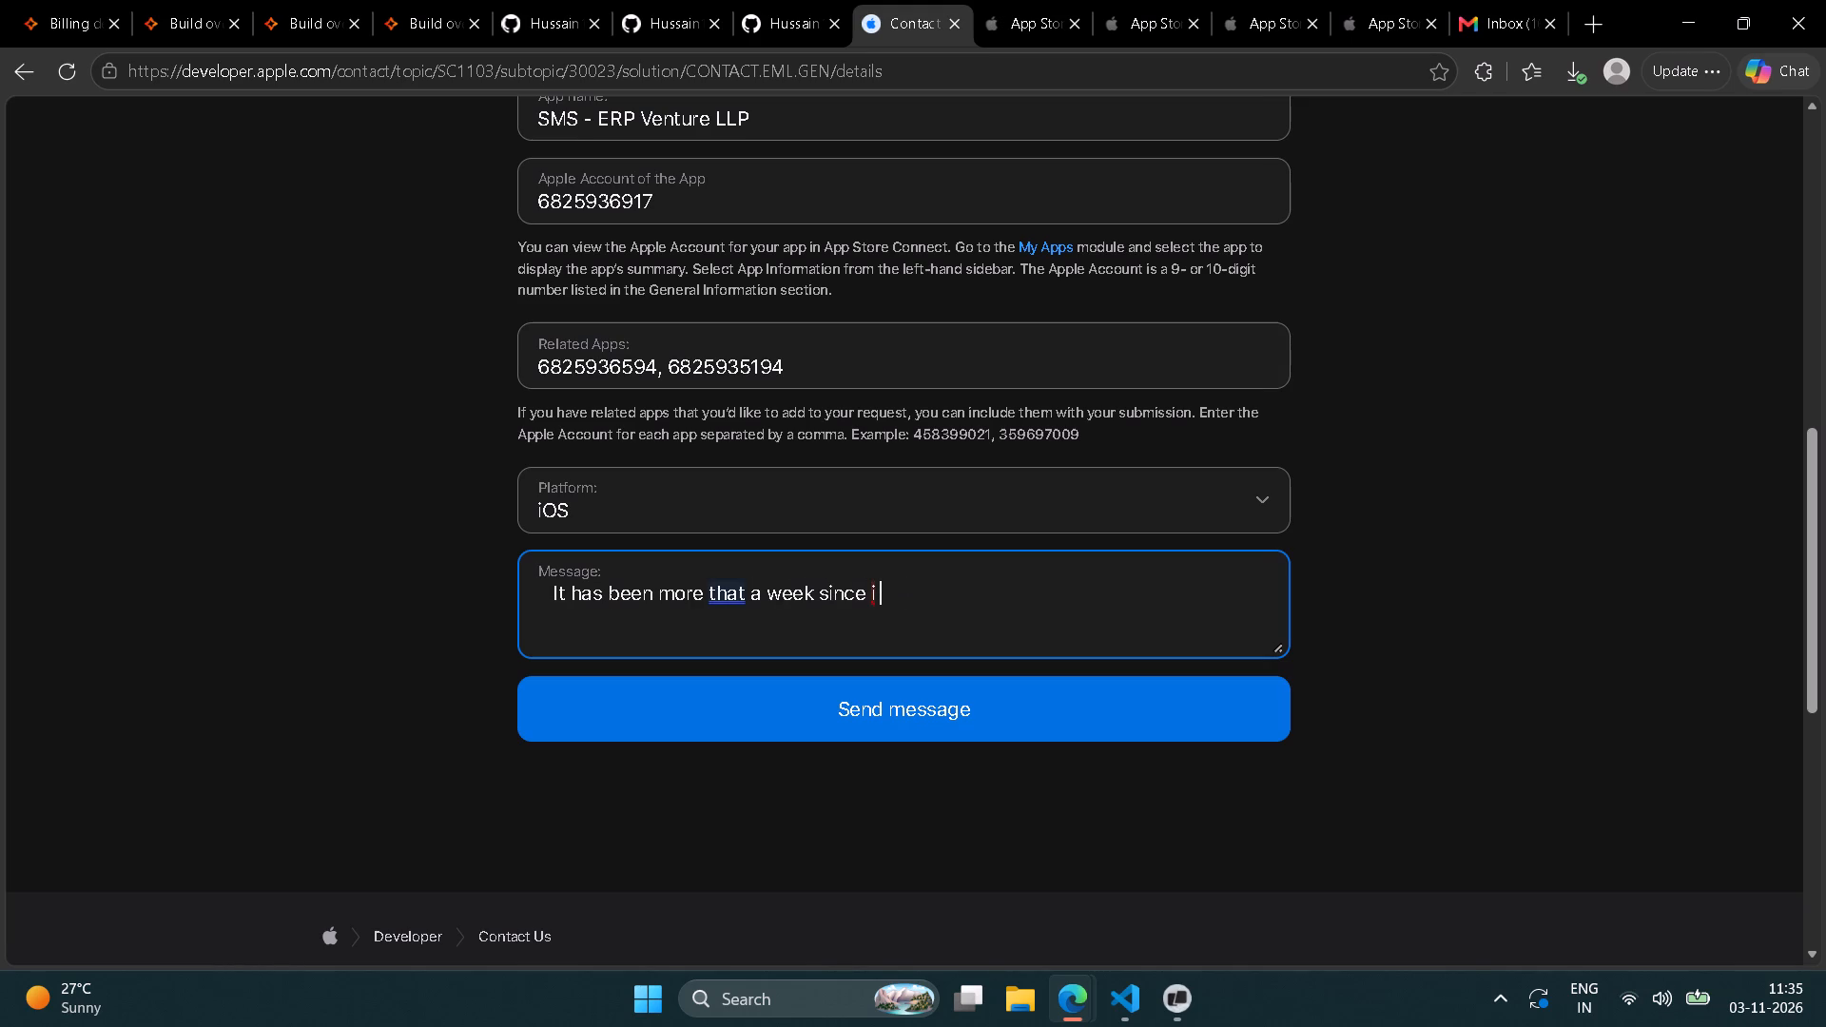
{"action": "type", "text": "have u"}
{"action": "key", "text": "BackSpace"}
{"action": "type", "text": "submitted my app for"}
{"action": "key", "text": "space"}
{"action": "key", "text": "BackSpace"}
{"action": "key", "text": "BackSpace"}
{"action": "key", "text": "BackSpace"}
{"action": "key", "text": "BackSpace"}
{"action": "key", "text": "BackSpace"}
{"action": "type", "text": "s for review , since then"}
{"action": "key", "text": "space"}
{"action": "type", "text": "no"}
{"action": "key", "text": "space"}
{"action": "key", "text": "r"}
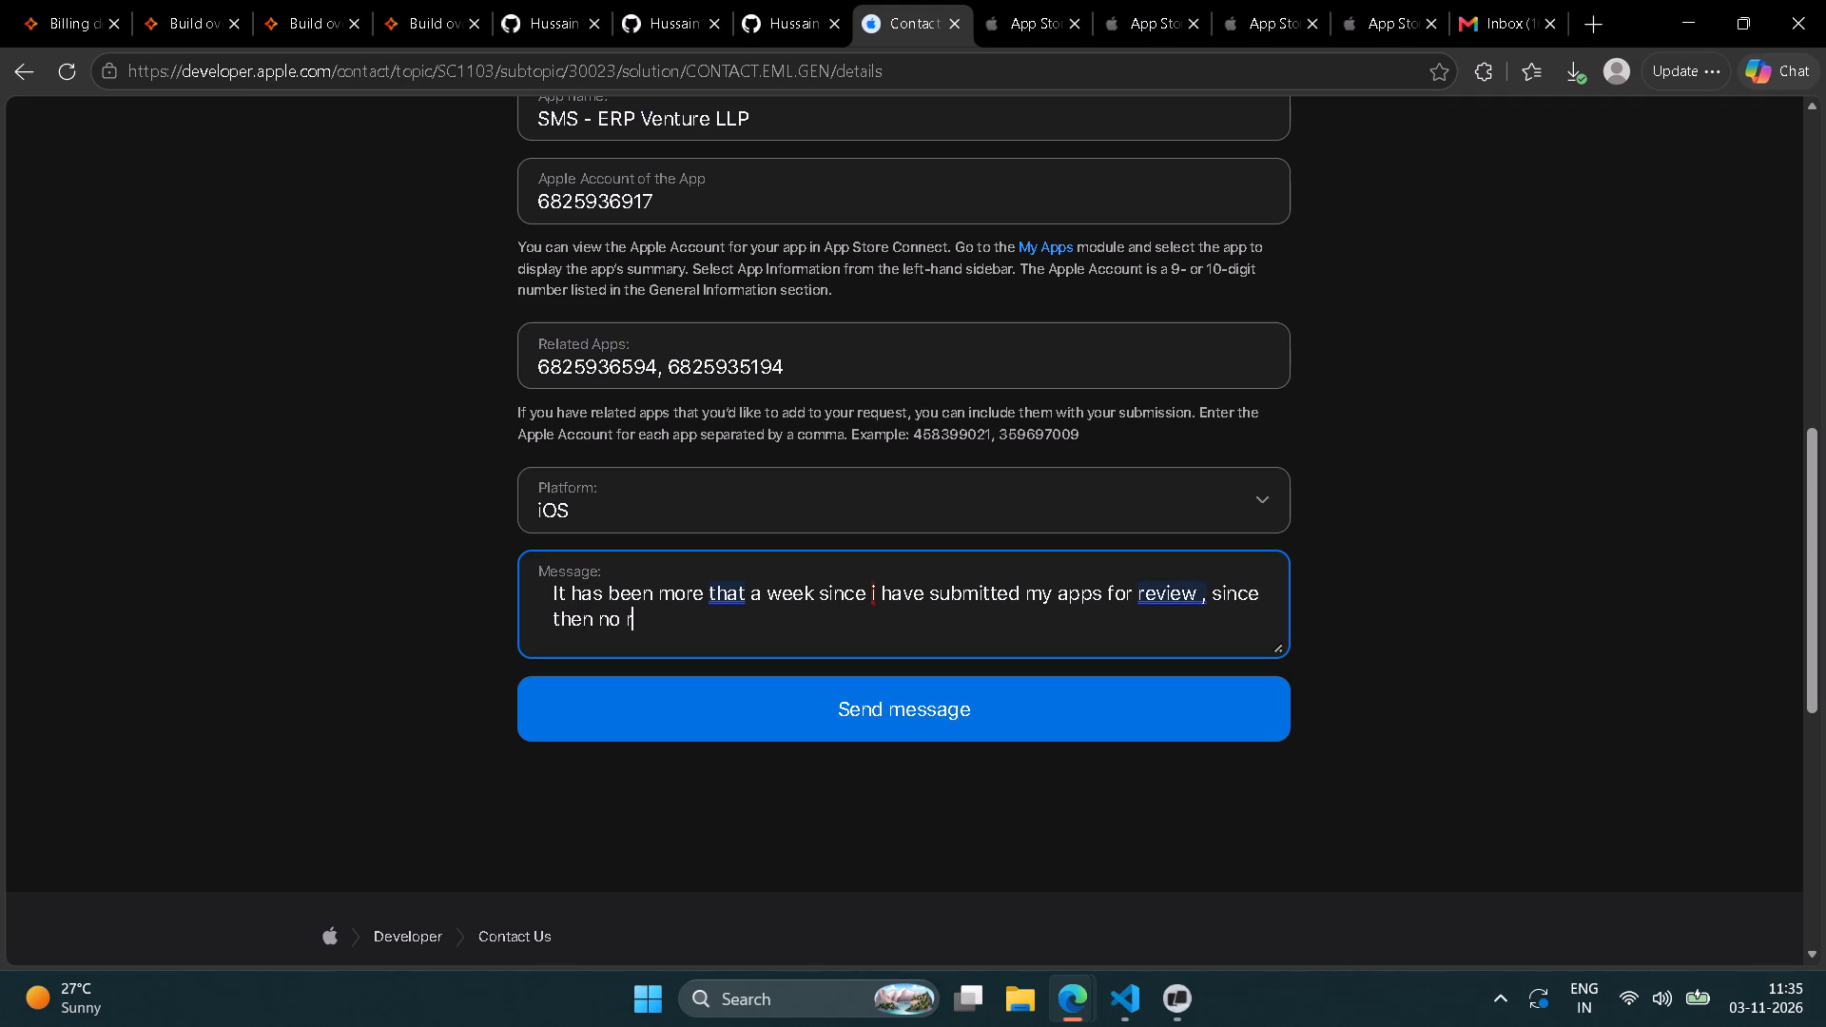
{"action": "type", "text": "esponse came from apple"}
{"action": "key", "text": "BackSpace"}
{"action": "key", "text": "BackSpace"}
{"action": "key", "text": "BackSpace"}
{"action": "key", "text": "BackSpace"}
{"action": "key", "text": "BackSpace"}
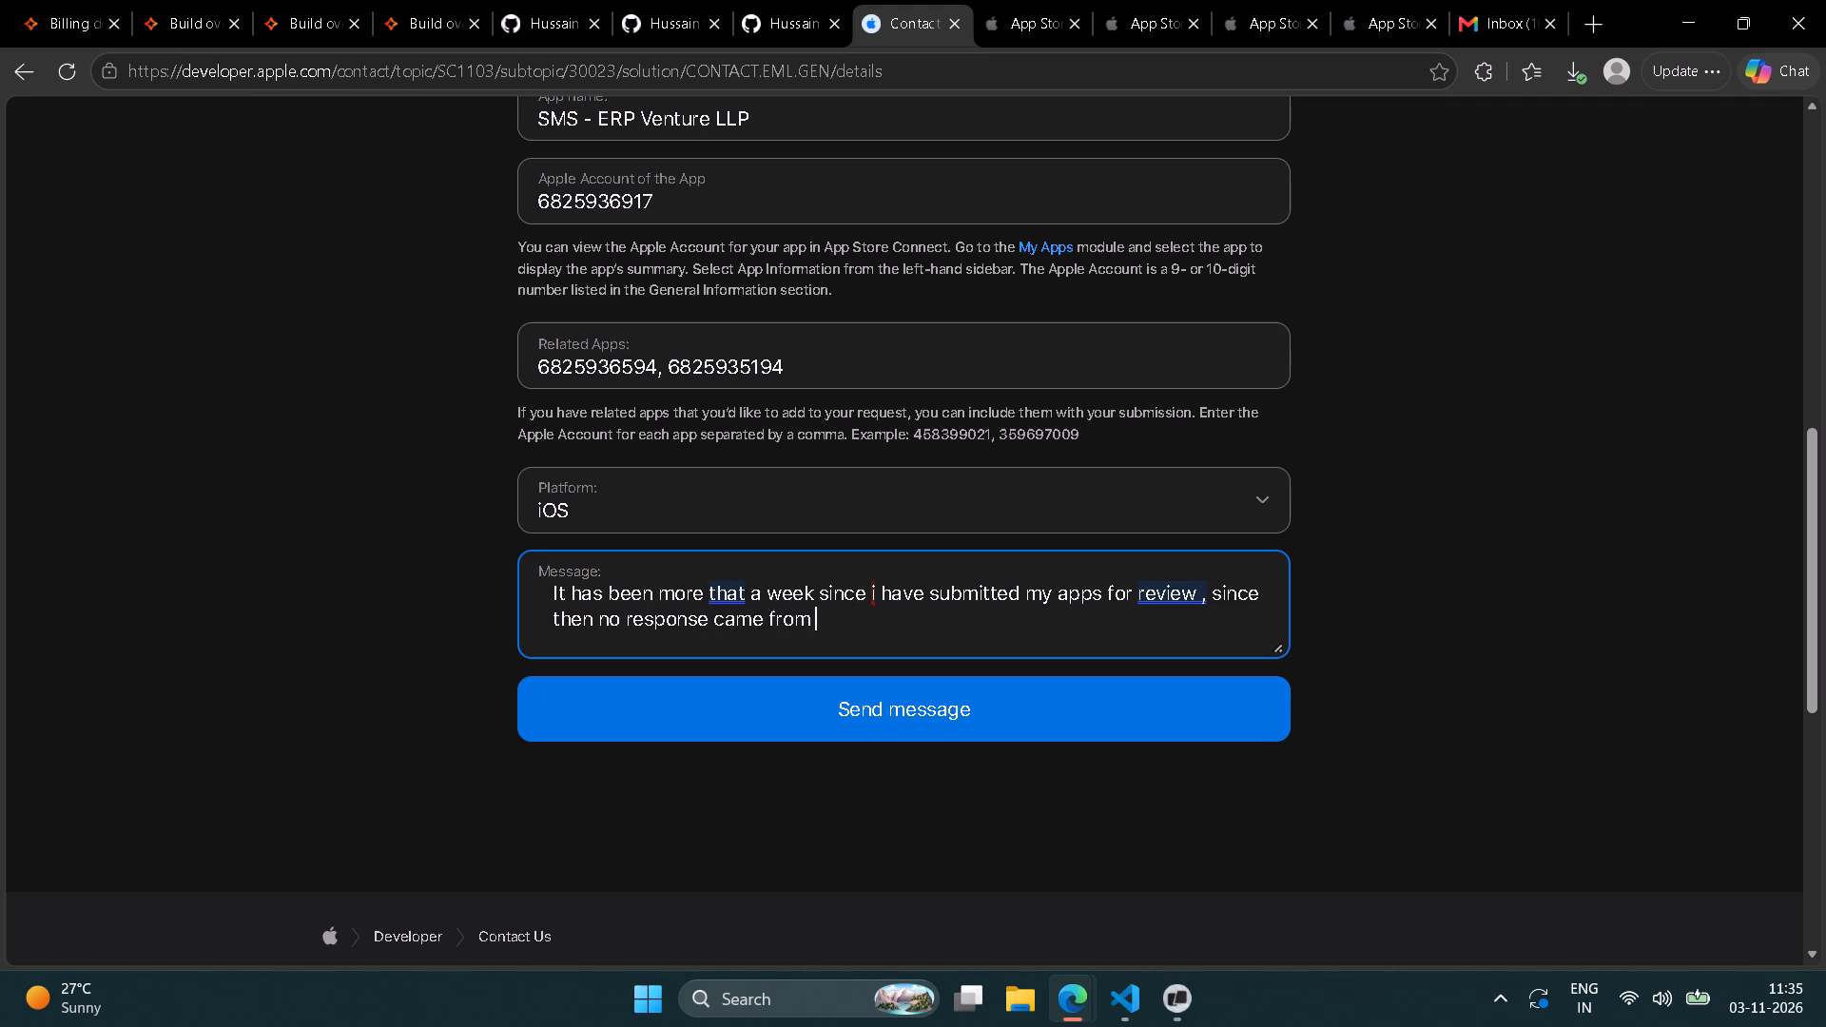
{"action": "type", "text": "your side ."}
{"action": "key", "text": "space"}
Add to the end of the message: "Please look into the matter and reply as soon as possible".
{"action": "type", "text": "Please look into the matter and"}
{"action": "key", "text": "space"}
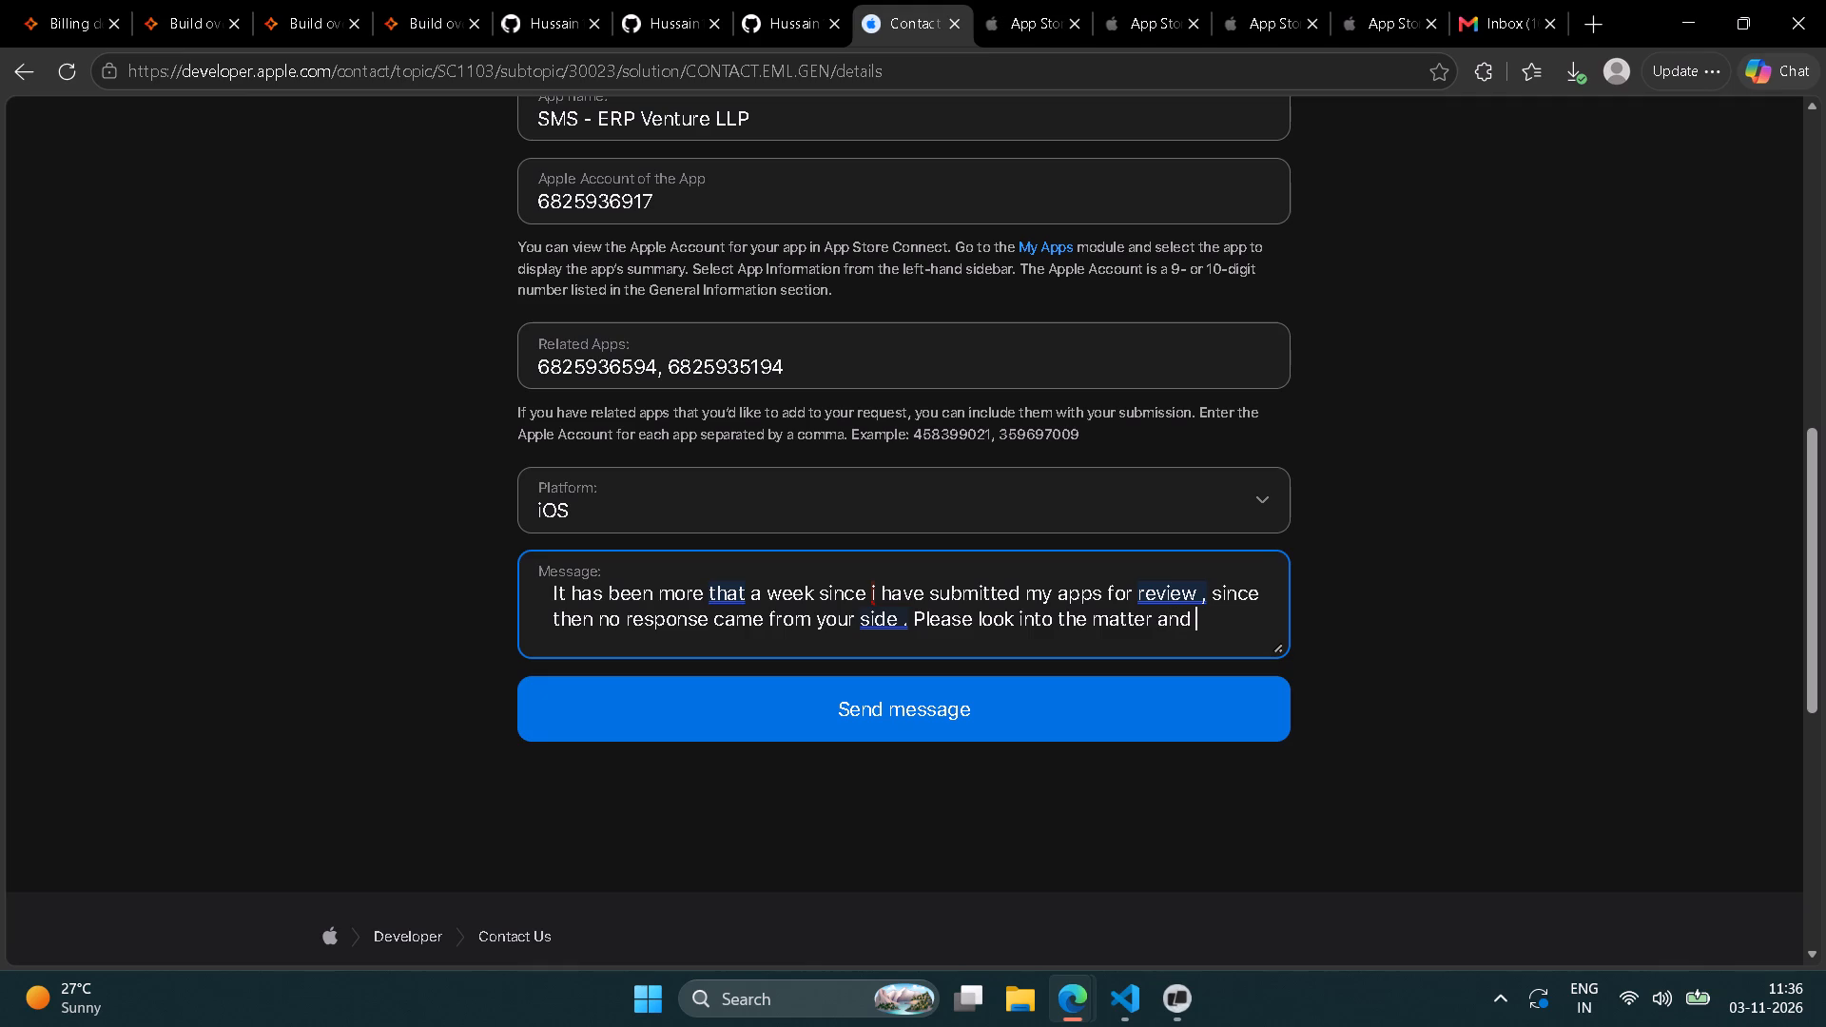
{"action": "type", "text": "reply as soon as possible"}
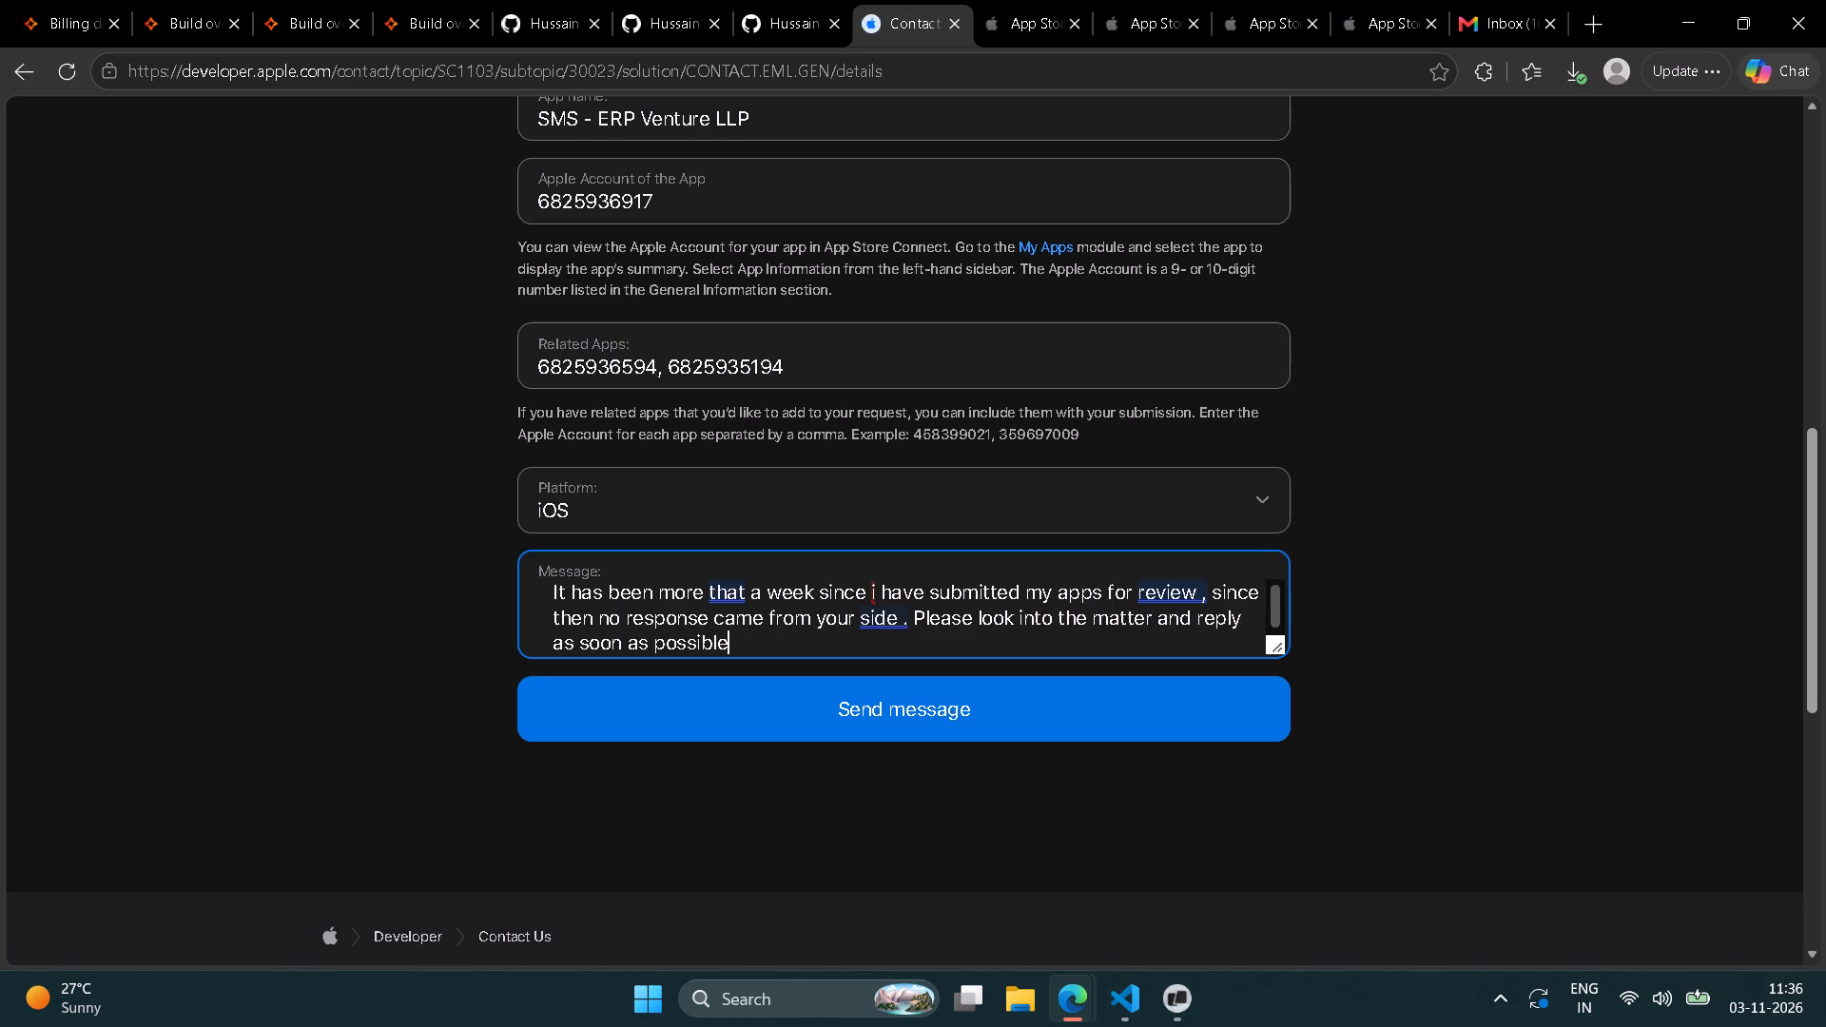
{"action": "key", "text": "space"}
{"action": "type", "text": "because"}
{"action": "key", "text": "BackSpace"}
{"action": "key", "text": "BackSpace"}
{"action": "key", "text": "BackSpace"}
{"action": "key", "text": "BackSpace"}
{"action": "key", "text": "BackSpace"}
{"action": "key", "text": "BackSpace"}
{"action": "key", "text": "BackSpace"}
End the message's closing sentence, after "as soon as possible", with a period.
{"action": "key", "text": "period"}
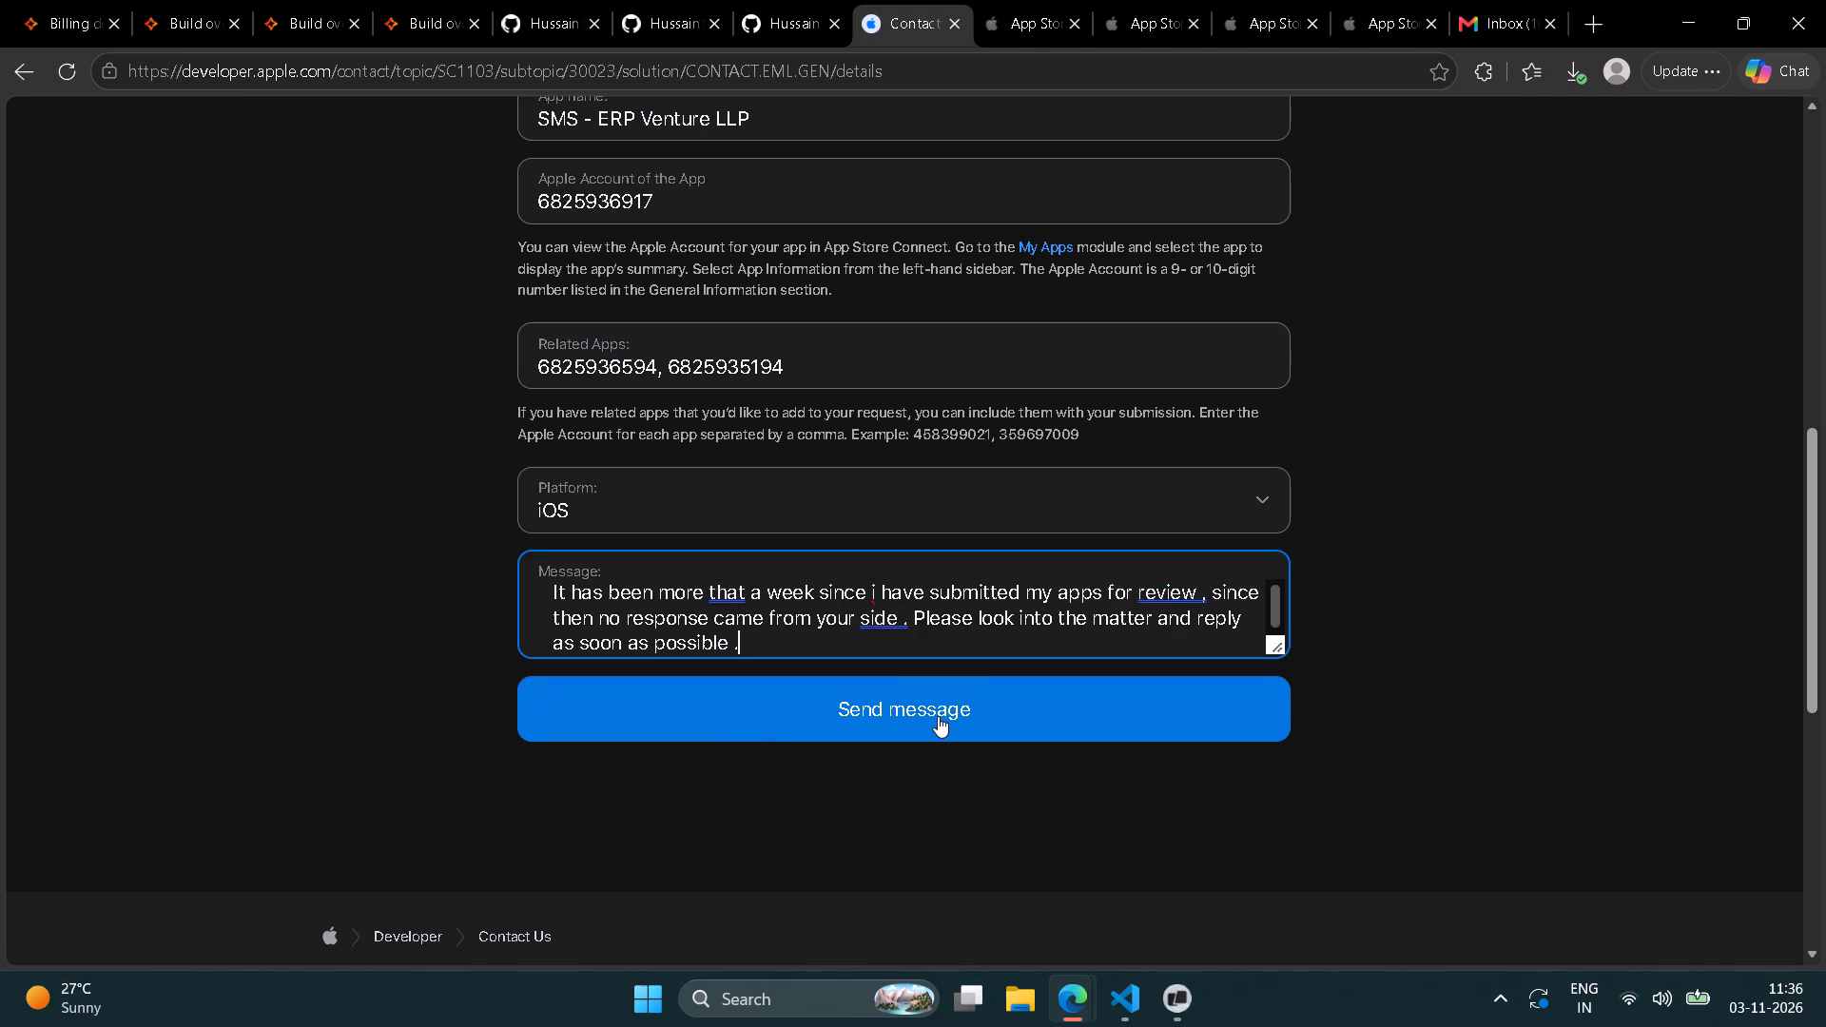